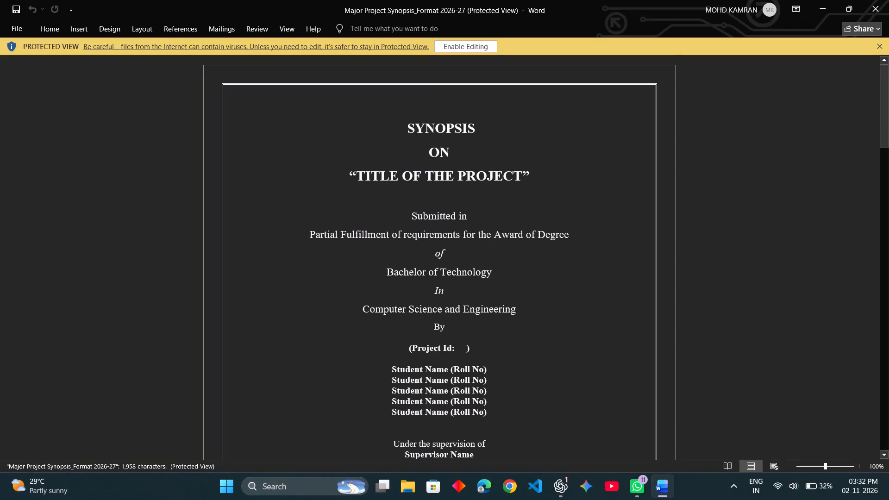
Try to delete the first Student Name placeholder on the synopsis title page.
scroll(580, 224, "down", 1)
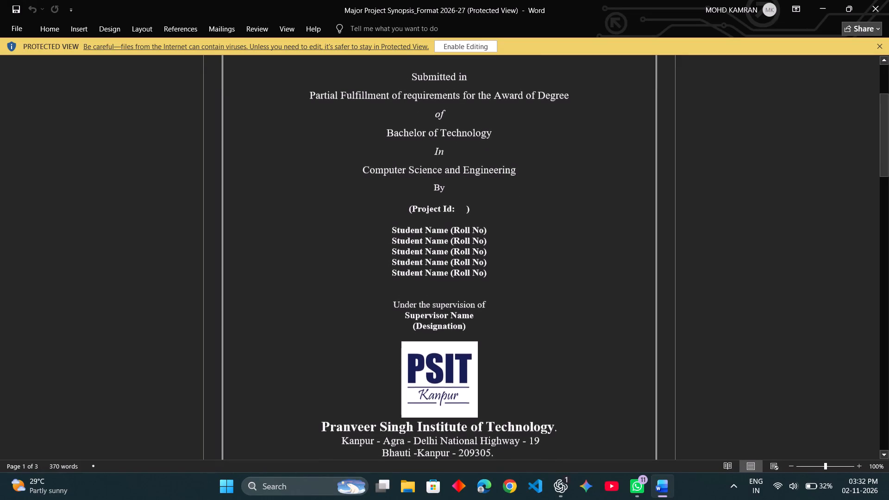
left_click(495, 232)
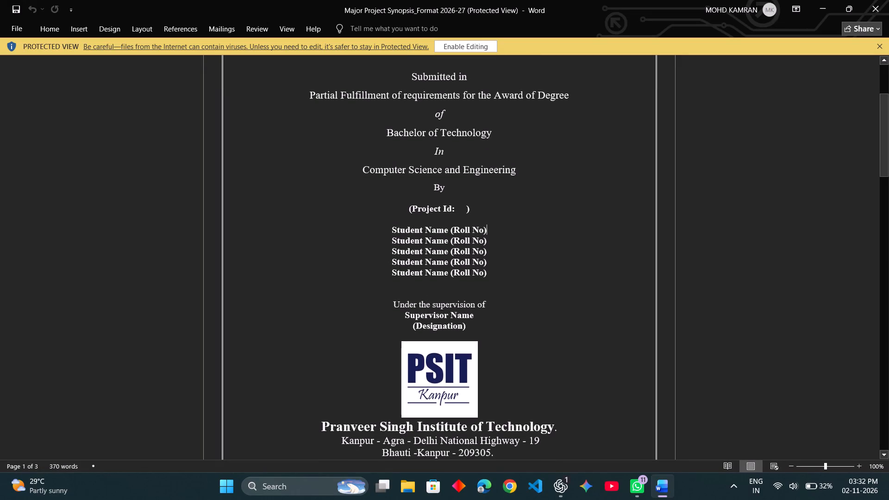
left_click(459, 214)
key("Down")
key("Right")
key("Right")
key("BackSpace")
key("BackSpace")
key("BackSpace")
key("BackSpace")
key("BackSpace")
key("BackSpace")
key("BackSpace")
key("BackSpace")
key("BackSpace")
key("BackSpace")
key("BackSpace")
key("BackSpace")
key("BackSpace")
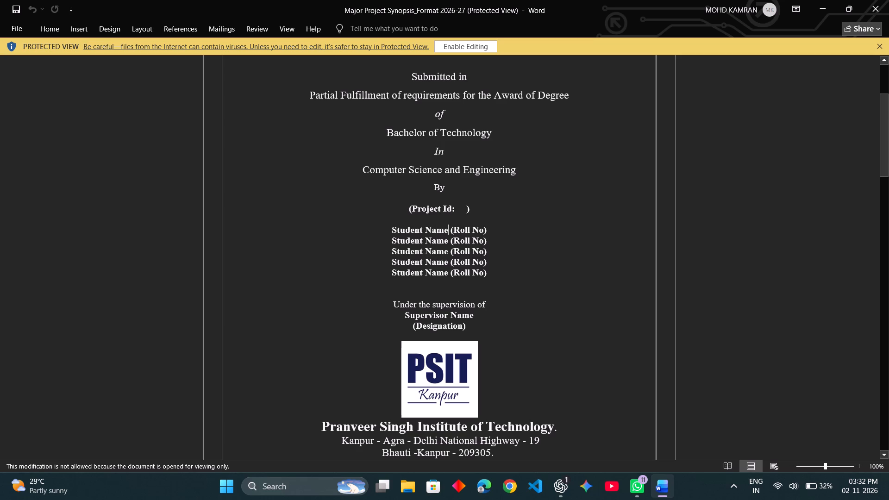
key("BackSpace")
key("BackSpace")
Enable editing of the protected synopsis document.
left_click(457, 43)
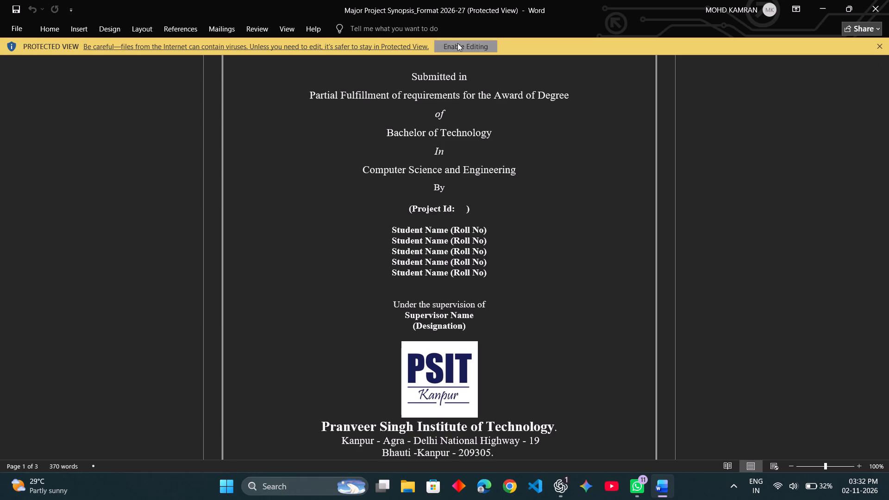
Replace the first "Student Name" placeholder on the title page with the first student's full name.
scroll(466, 235, "down", 3)
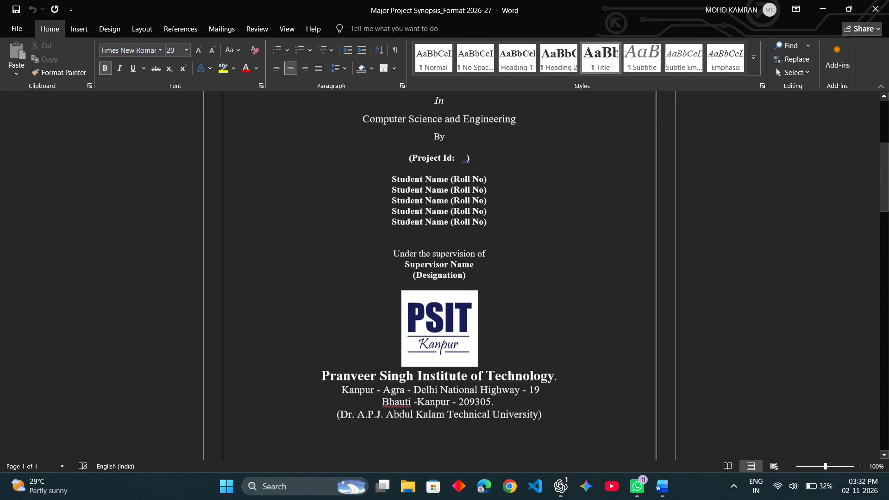
left_click(450, 181)
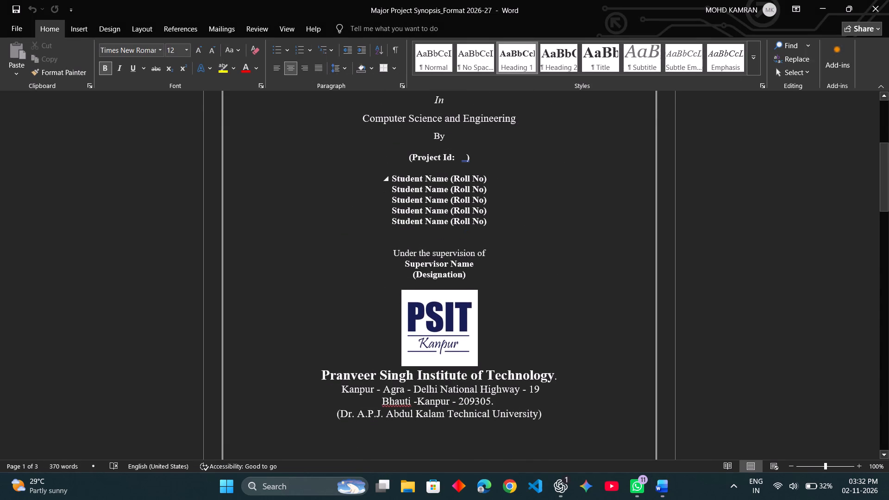
key("BackSpace")
key("BackSpace")
key("BackSpace")
key("BackSpace")
key("BackSpace")
key("BackSpace")
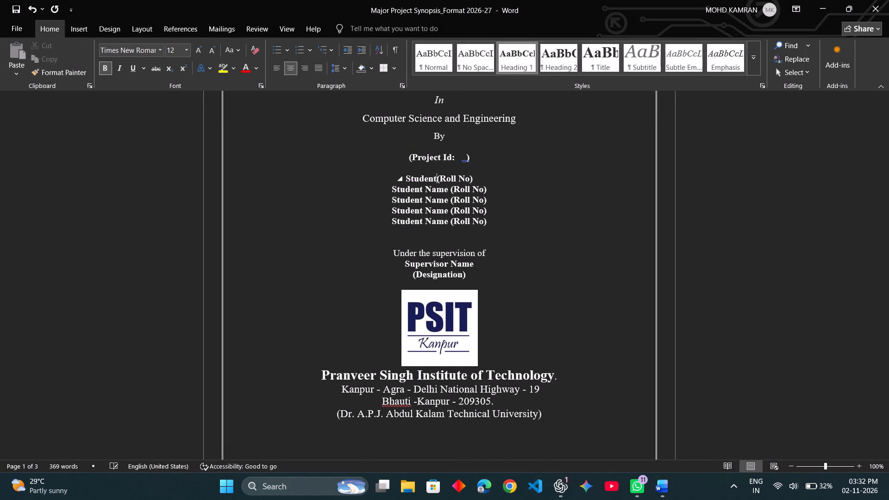
key("BackSpace")
key("BackSpace")
key("BackSpace")
key("BackSpace")
key("BackSpace")
key("BackSpace")
key("BackSpace")
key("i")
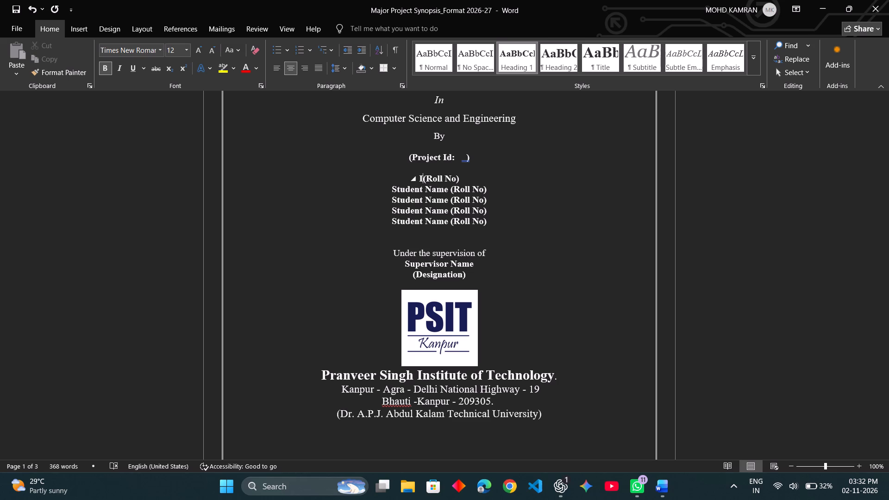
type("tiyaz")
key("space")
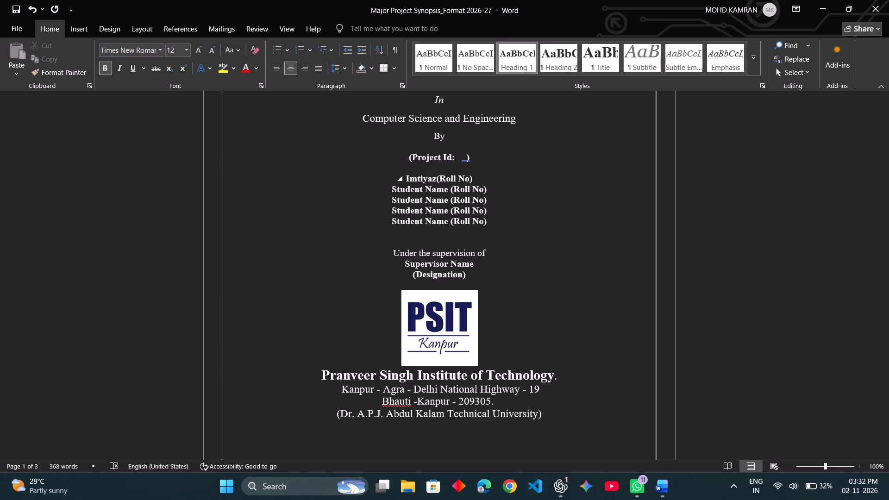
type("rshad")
Clear the "Roll No" placeholder inside the parentheses after the first student's name.
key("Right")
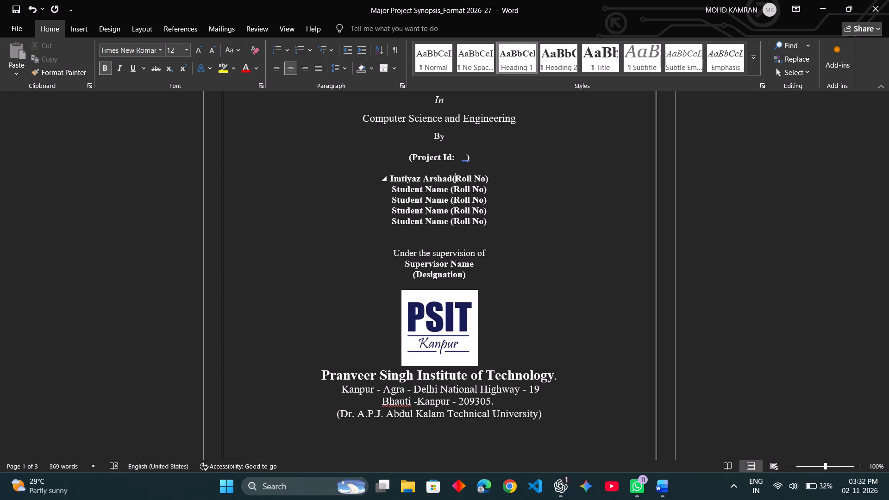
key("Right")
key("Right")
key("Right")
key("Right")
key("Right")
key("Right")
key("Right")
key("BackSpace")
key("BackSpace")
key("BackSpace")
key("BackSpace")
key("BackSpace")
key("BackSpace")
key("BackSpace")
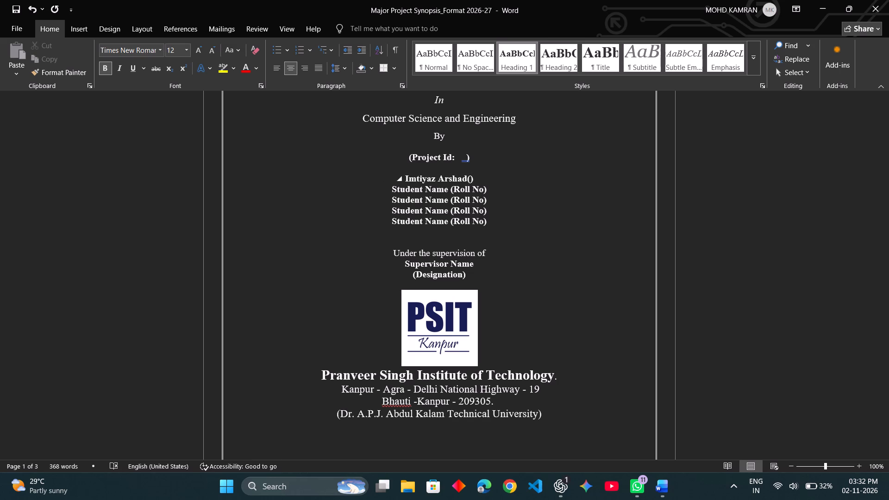
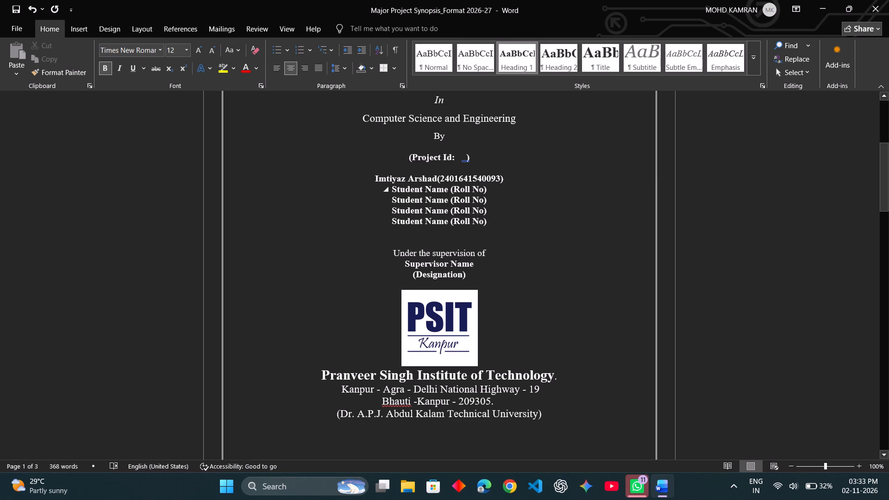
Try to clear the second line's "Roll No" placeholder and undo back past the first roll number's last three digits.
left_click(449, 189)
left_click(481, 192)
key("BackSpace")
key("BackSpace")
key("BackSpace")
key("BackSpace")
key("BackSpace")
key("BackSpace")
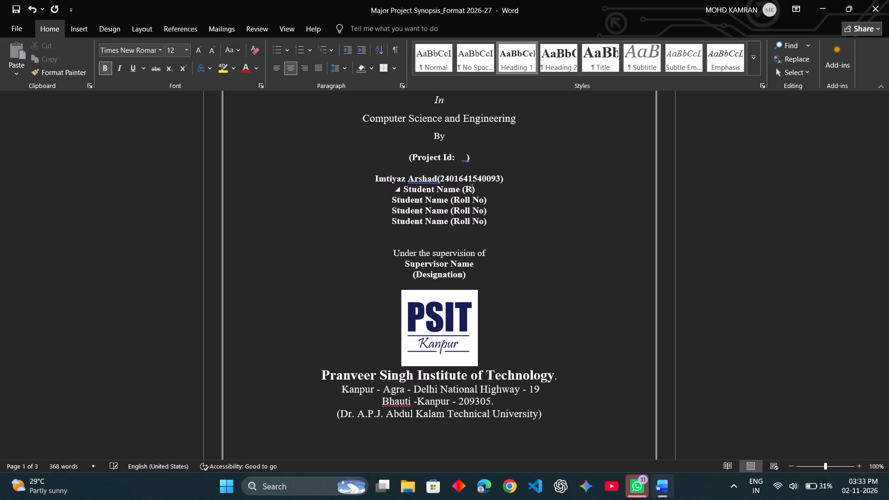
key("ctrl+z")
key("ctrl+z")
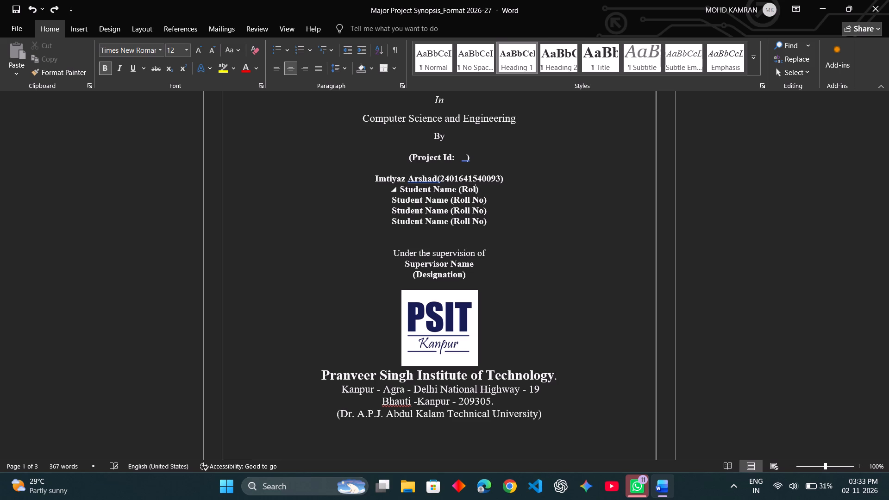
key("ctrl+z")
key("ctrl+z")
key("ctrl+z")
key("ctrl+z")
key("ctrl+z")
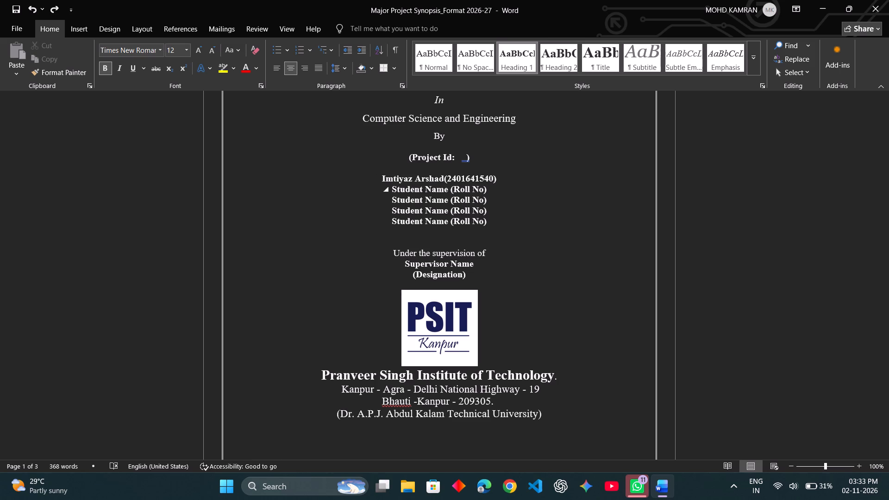
Re-enter the last three digits of the first student's roll number.
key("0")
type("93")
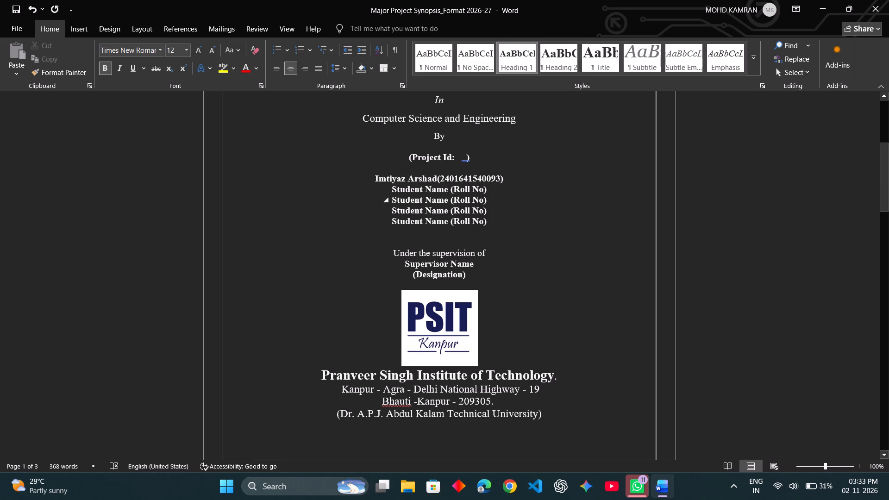
Clear the "Student Name" placeholder on the second student line, keeping its "(Roll No)" part.
left_click(448, 187)
key("BackSpace")
key("BackSpace")
key("BackSpace")
key("BackSpace")
key("BackSpace")
key("BackSpace")
key("BackSpace")
key("BackSpace")
key("BackSpace")
key("BackSpace")
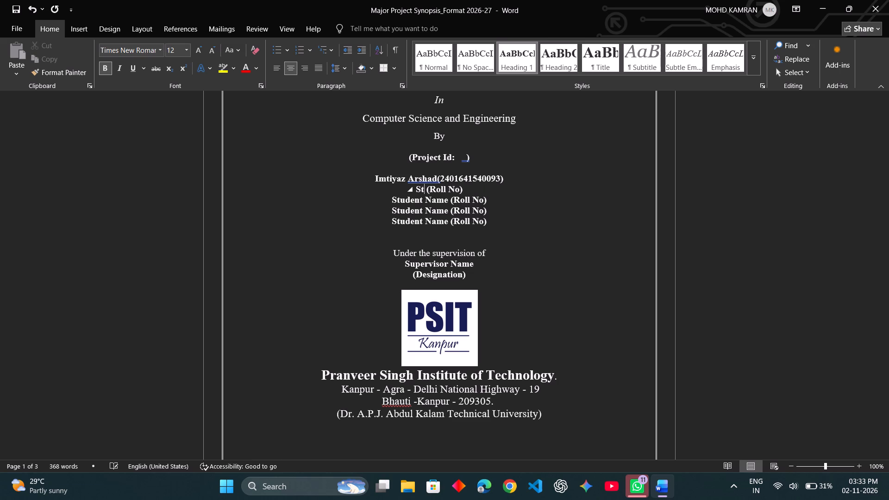
key("BackSpace")
key("BackSpace")
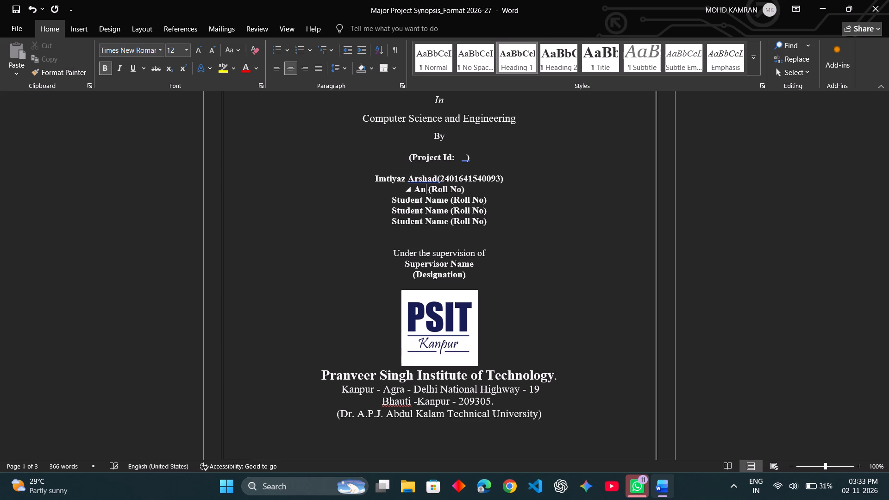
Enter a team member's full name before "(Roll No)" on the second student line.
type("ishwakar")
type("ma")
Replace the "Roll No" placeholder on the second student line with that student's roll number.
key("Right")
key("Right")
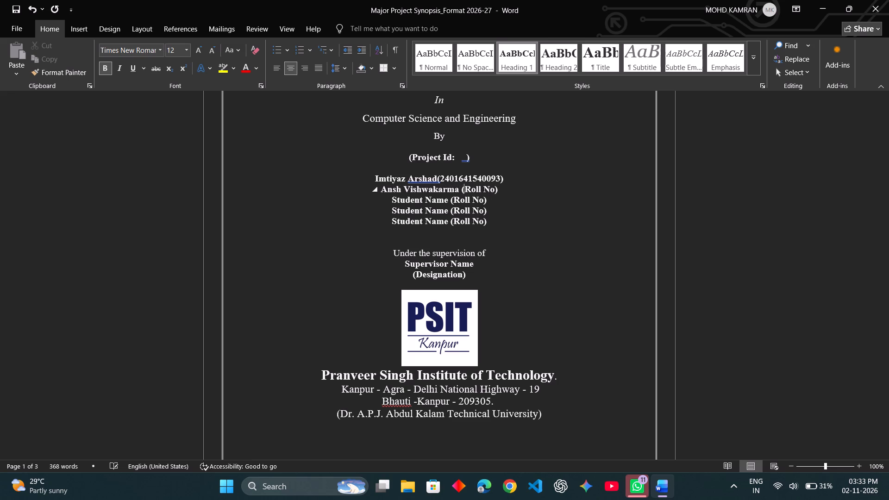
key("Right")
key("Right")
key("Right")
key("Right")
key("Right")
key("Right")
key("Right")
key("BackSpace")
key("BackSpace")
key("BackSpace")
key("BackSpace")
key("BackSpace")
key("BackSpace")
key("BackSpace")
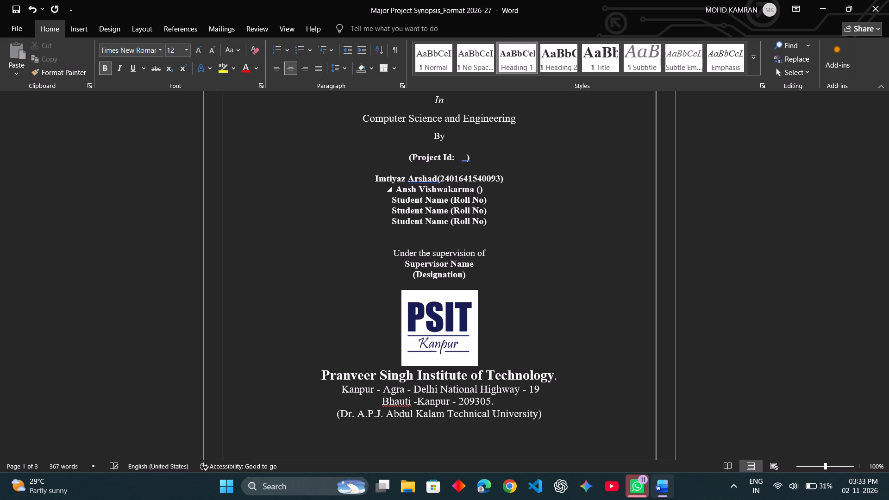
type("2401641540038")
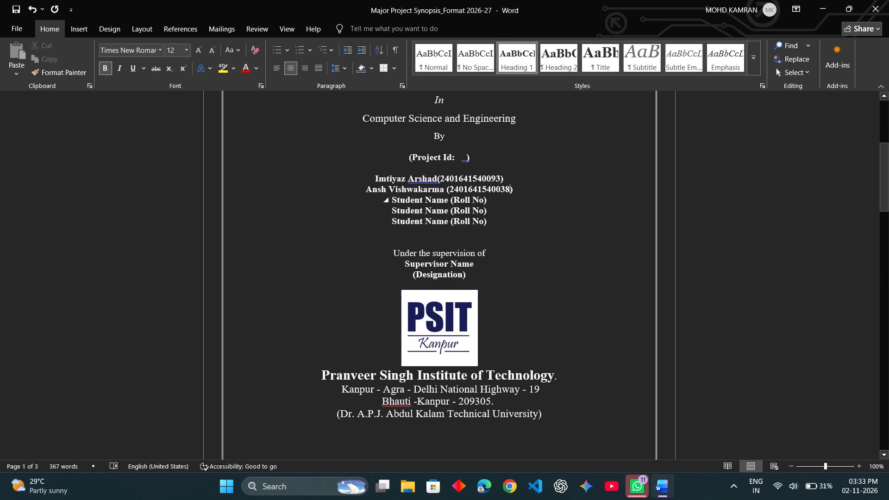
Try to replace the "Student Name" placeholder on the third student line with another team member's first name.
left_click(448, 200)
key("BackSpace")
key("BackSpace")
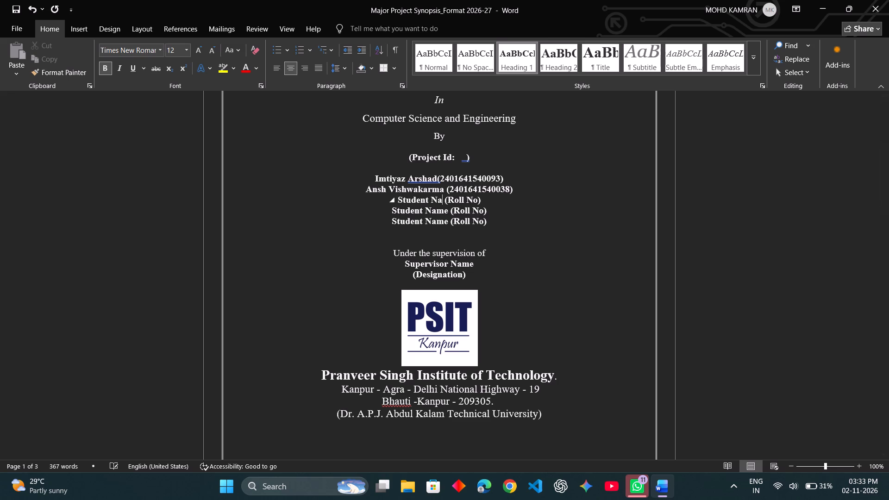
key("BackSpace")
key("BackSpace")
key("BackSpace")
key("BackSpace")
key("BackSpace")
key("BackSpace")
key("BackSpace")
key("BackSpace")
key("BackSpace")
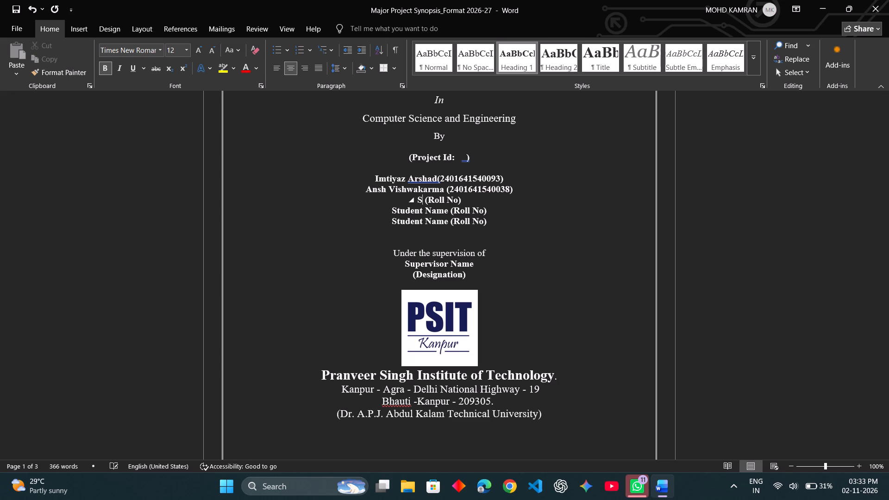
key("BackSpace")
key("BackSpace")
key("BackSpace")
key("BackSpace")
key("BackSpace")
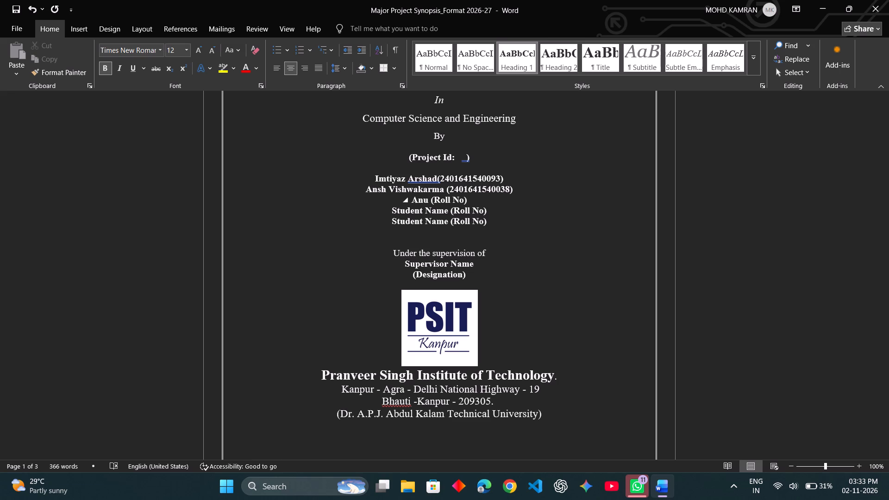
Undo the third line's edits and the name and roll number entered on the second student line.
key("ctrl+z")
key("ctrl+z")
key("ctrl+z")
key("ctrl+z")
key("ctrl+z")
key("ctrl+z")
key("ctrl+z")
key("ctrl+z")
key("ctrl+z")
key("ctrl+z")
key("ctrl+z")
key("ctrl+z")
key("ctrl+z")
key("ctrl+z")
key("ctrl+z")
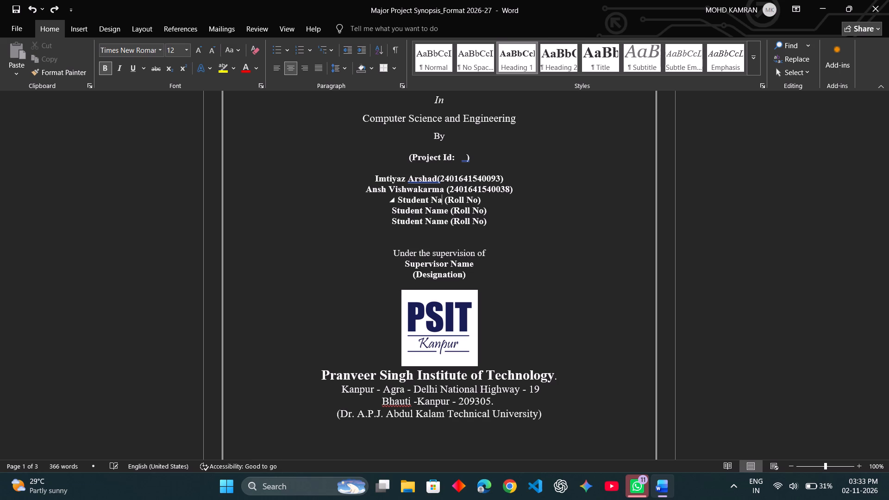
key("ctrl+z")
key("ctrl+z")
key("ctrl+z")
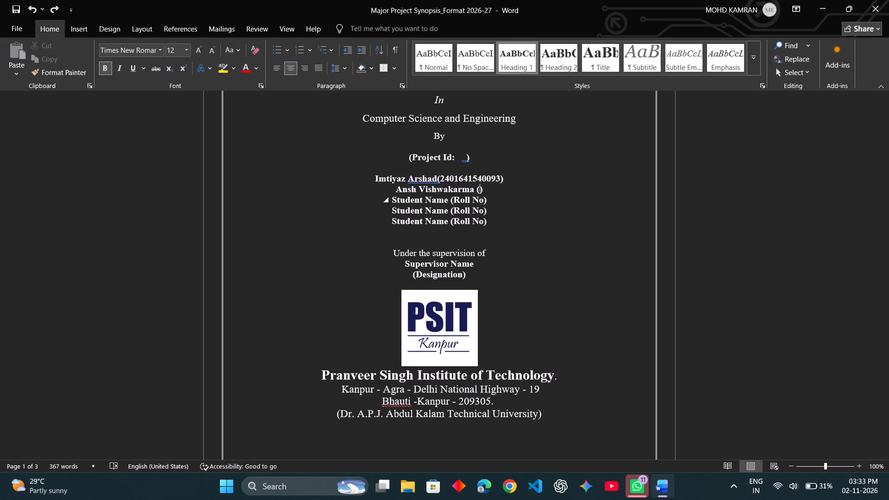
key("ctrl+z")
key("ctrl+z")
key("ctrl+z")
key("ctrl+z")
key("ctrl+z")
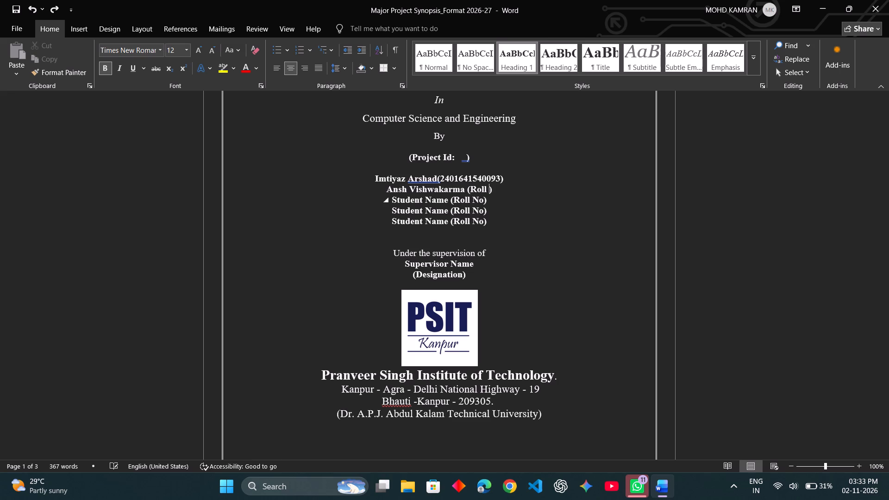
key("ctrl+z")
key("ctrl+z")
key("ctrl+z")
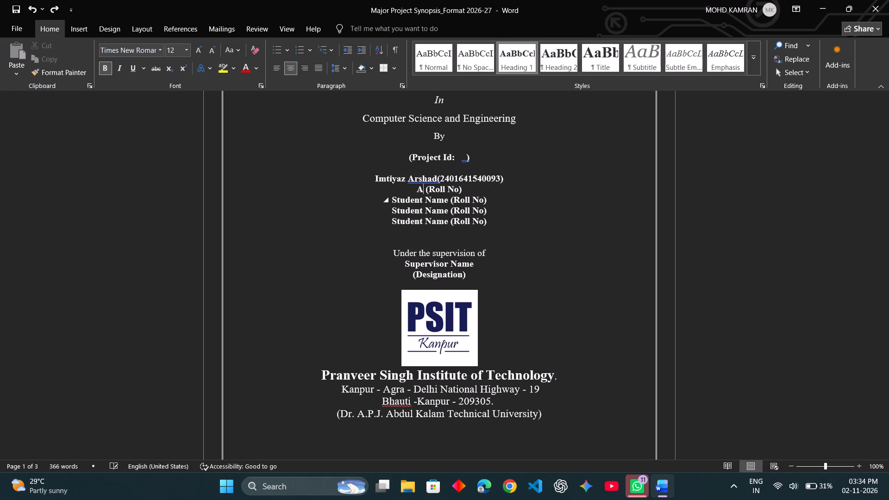
Enter a different team member's full name before "(Roll No)" on the second student line.
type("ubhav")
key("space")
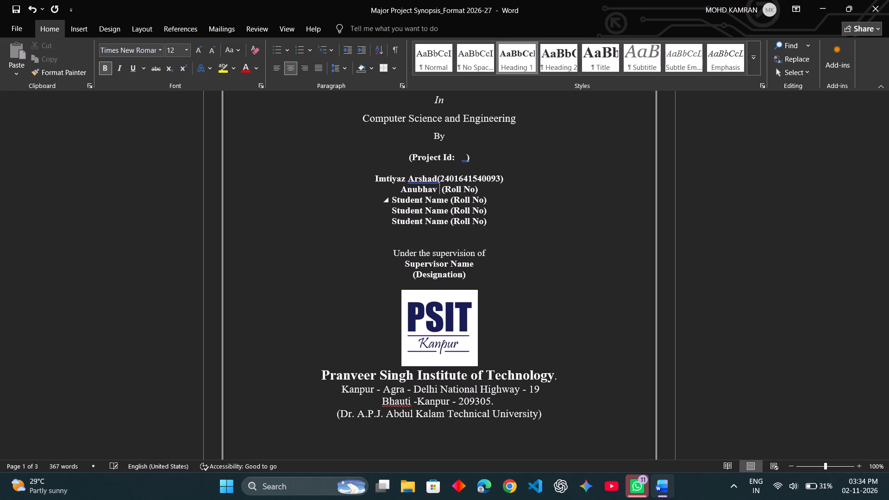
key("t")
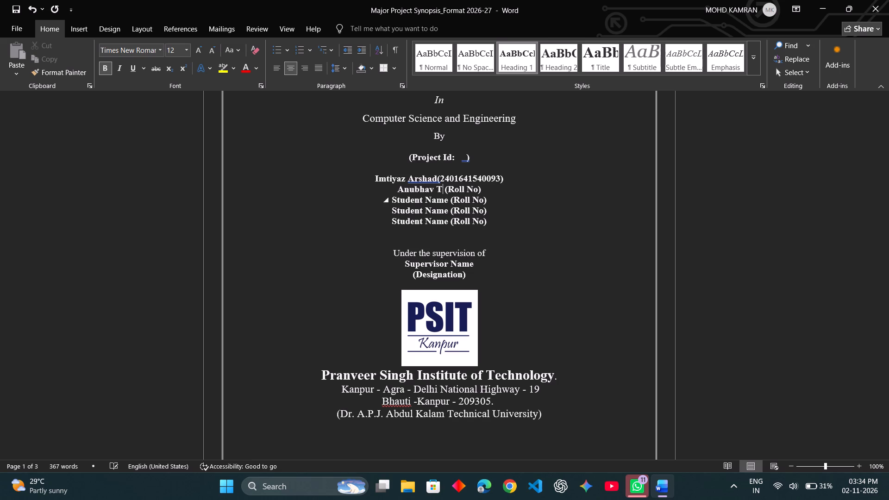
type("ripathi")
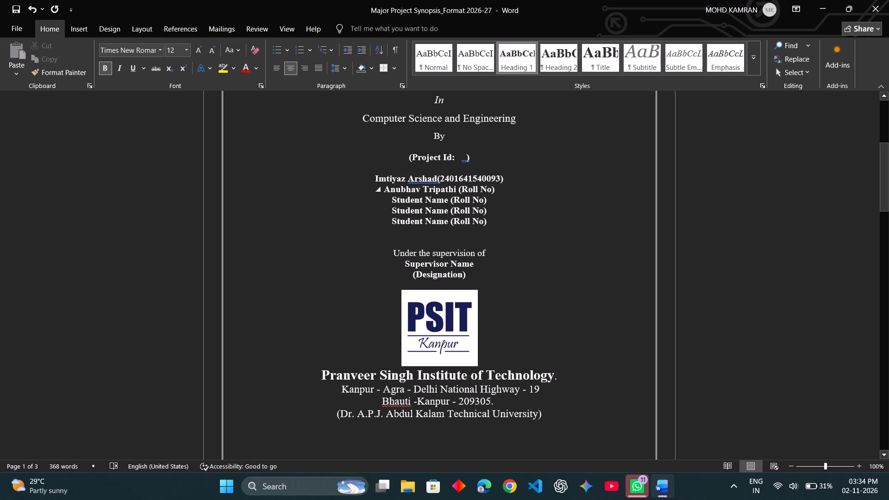
Replace the "Roll No" placeholder on the second student line with that student's roll number.
left_click(493, 191)
key("Left")
key("BackSpace")
key("BackSpace")
key("BackSpace")
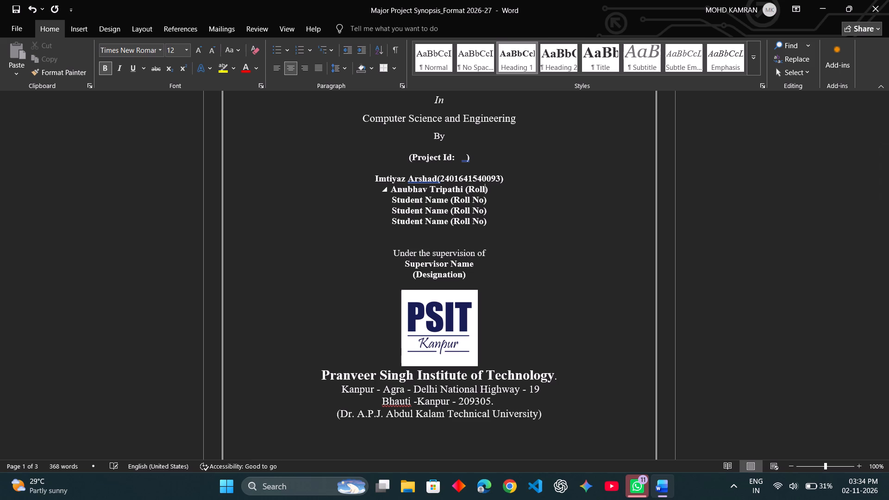
key("BackSpace")
key("BackSpace")
key("BackSpace")
key("BackSpace")
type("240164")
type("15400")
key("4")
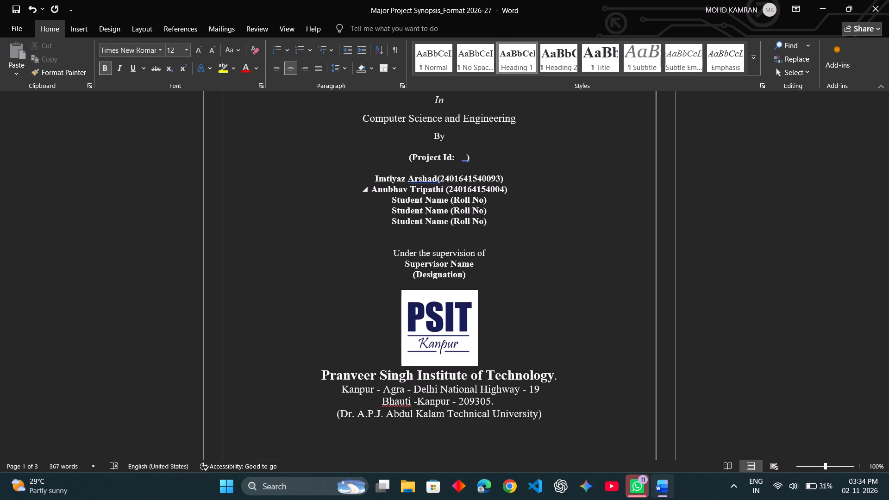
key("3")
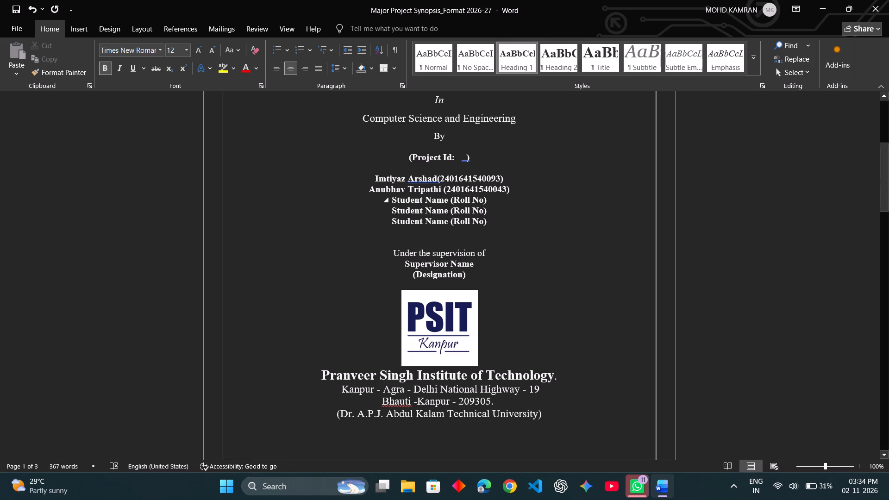
Replace the "Student Name" placeholder on the third student line with the third team member's full name.
left_click(449, 199)
key("BackSpace")
key("BackSpace")
key("BackSpace")
key("BackSpace")
key("BackSpace")
key("BackSpace")
key("BackSpace")
key("BackSpace")
key("BackSpace")
key("BackSpace")
key("BackSpace")
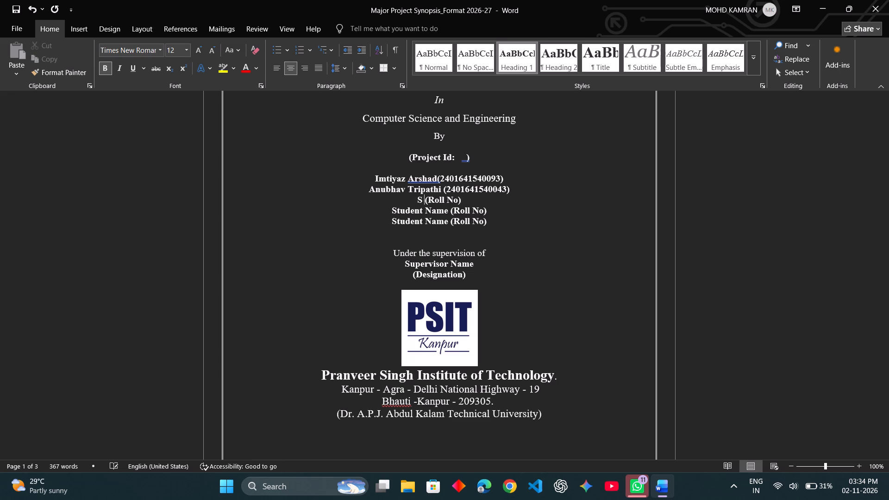
key("BackSpace")
key("BackSpace")
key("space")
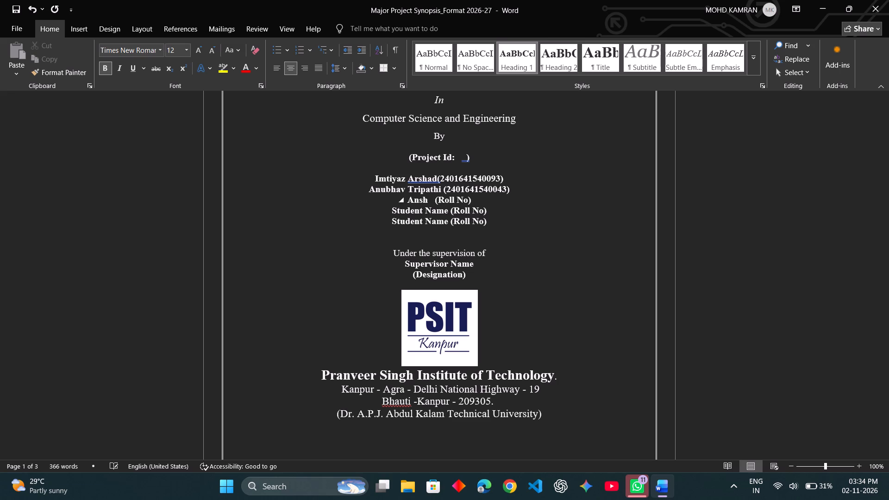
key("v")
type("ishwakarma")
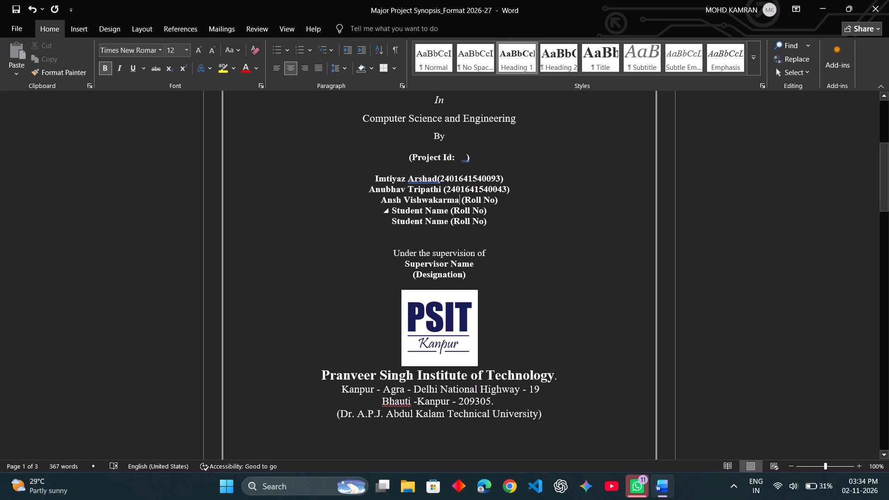
Replace the "Roll No" placeholder on the third student line with that student's roll number.
left_click(496, 203)
key("Left")
key("BackSpace")
key("BackSpace")
key("BackSpace")
key("BackSpace")
key("BackSpace")
key("BackSpace")
key("BackSpace")
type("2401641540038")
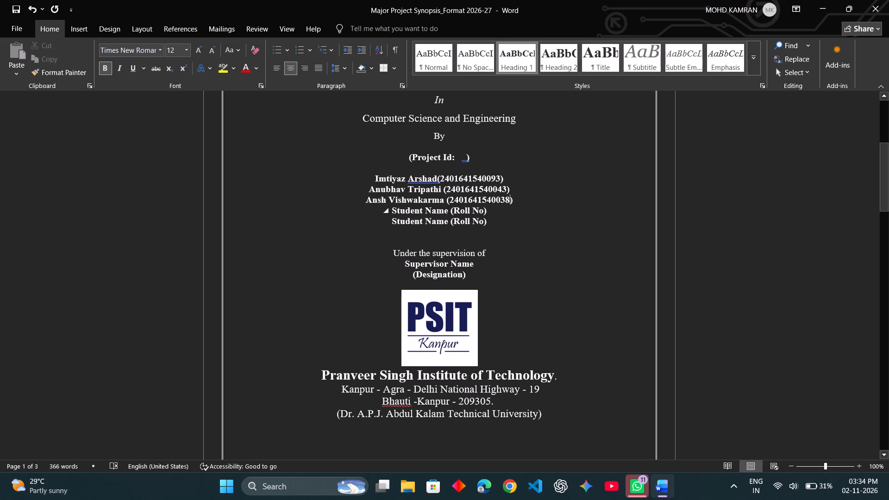
Replace the "Student Name" placeholder on the fourth student line with the fourth team member's full name.
left_click(448, 212)
key("BackSpace")
key("BackSpace")
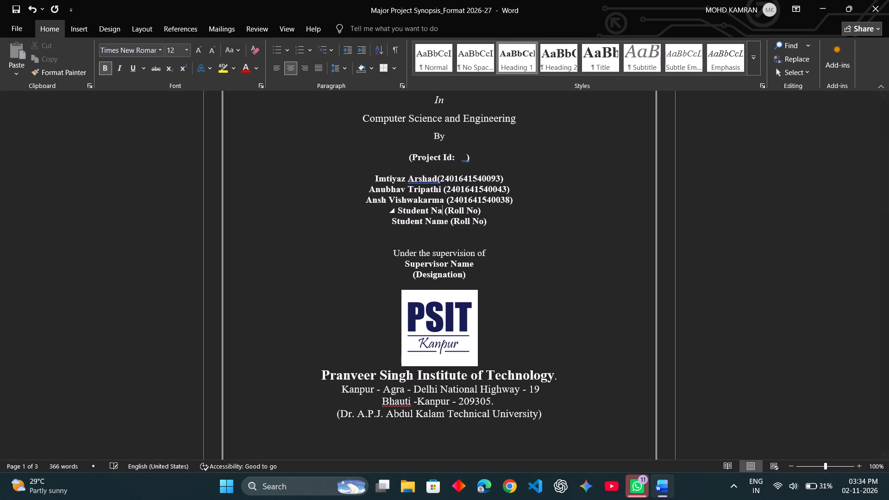
key("BackSpace")
key("BackSpace")
key("BackSpace")
key("BackSpace")
key("BackSpace")
key("BackSpace")
key("BackSpace")
key("BackSpace")
key("BackSpace")
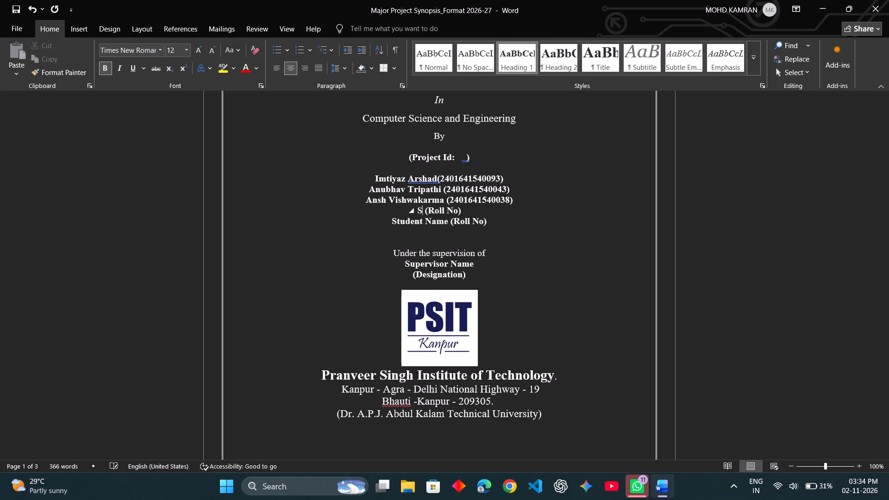
key("BackSpace")
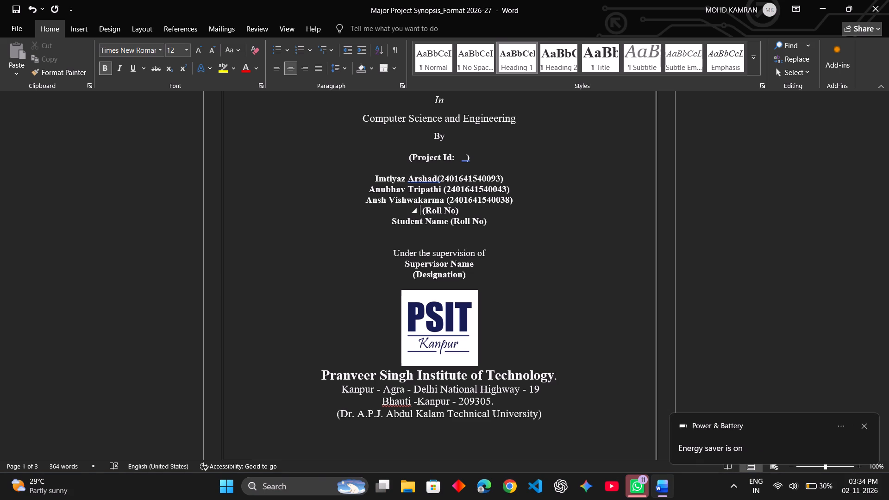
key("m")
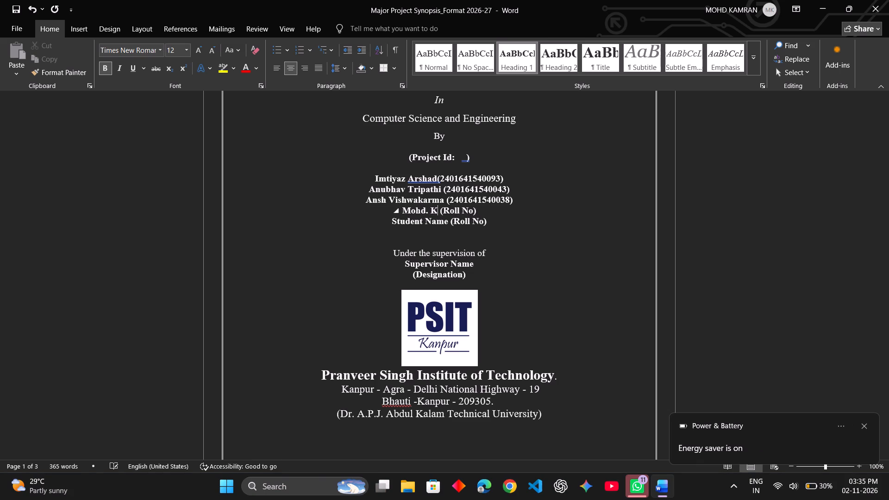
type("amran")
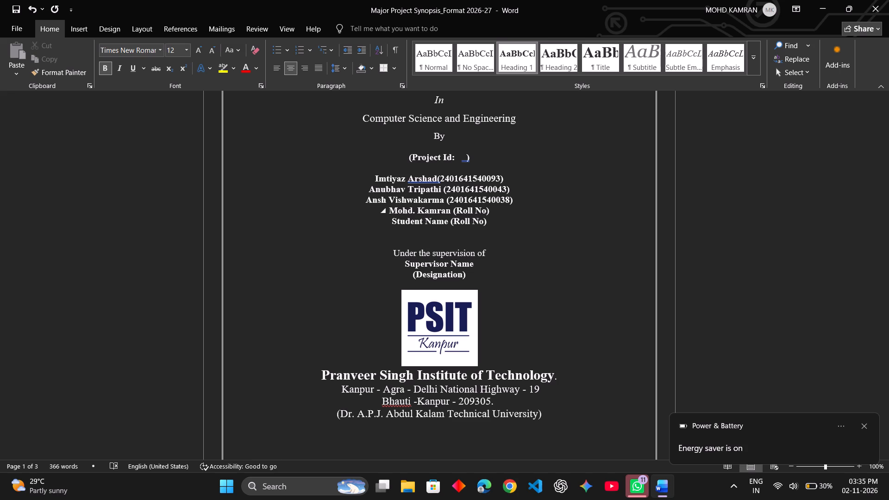
Remove the period after the abbreviated first name on the fourth student line.
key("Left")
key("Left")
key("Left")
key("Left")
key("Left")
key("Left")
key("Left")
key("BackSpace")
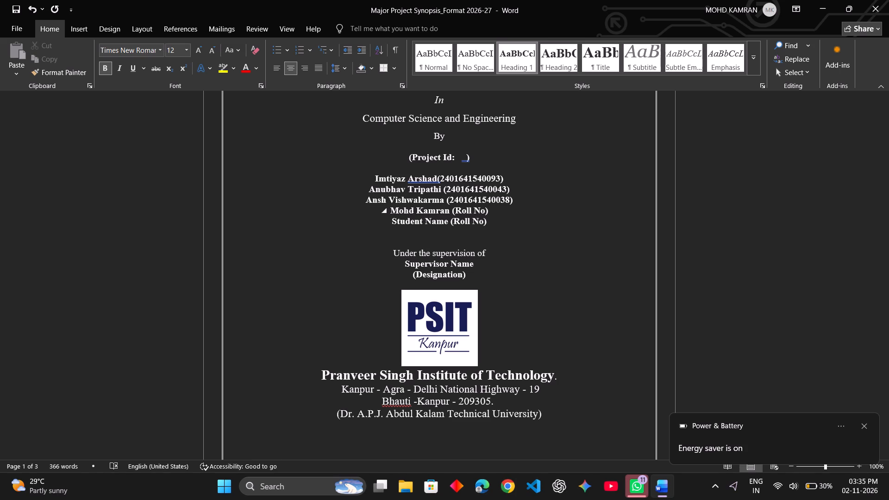
Replace the "Roll No" placeholder on the fourth student line with that student's roll number.
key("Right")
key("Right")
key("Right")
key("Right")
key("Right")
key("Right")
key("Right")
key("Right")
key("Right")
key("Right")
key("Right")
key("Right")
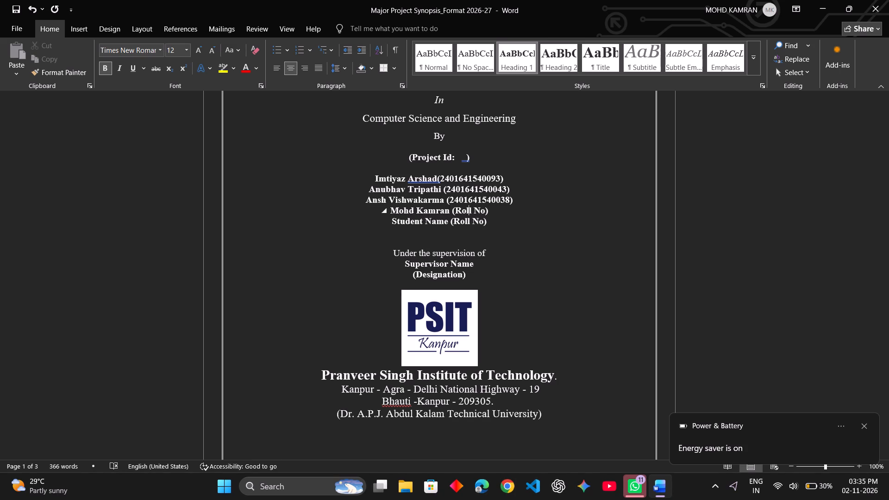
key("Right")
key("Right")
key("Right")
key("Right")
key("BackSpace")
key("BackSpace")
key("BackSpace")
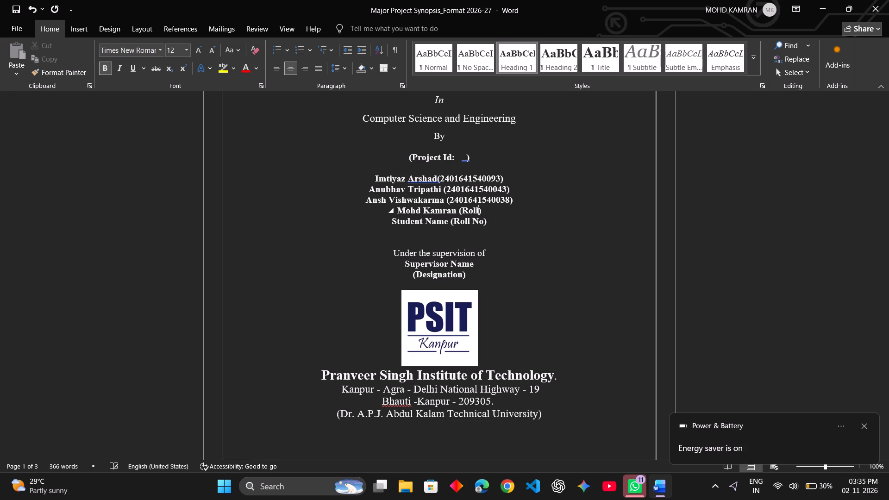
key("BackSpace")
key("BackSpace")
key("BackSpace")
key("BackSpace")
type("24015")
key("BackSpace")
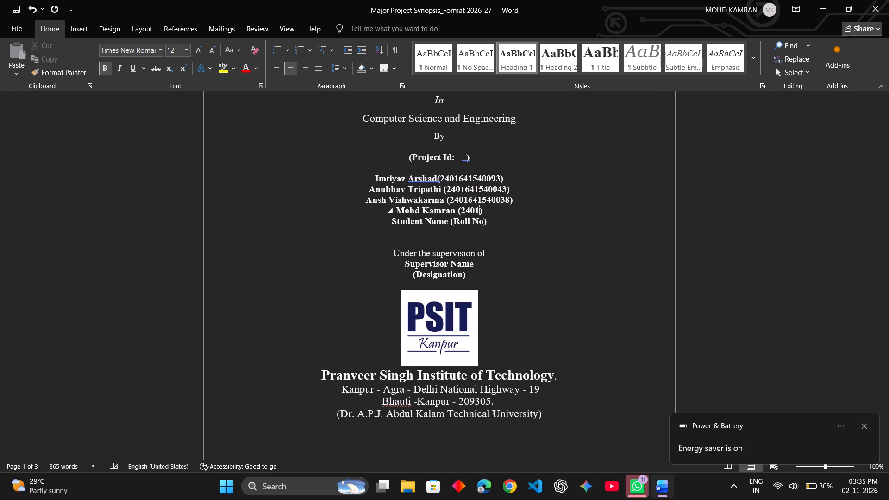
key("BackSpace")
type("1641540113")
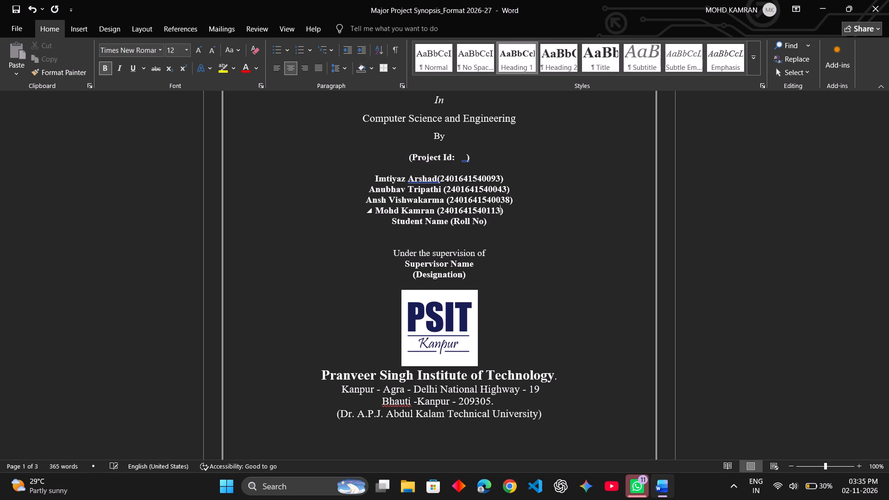
Replace the "Student Name" placeholder on the fifth student line with the fifth team member's full name.
left_click(447, 222)
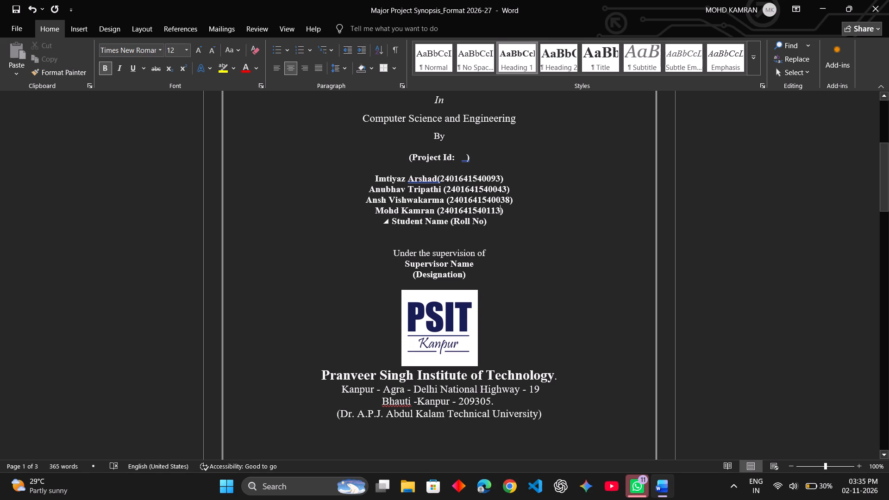
key("BackSpace")
key("BackSpace")
key("BackSpace")
key("BackSpace")
key("BackSpace")
key("BackSpace")
key("BackSpace")
key("BackSpace")
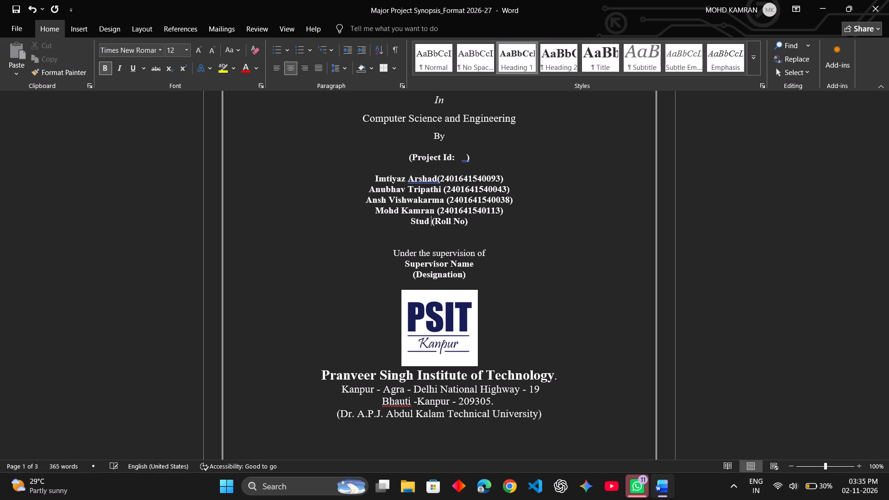
key("BackSpace")
key("BackSpace")
key("BackSpace")
key("BackSpace")
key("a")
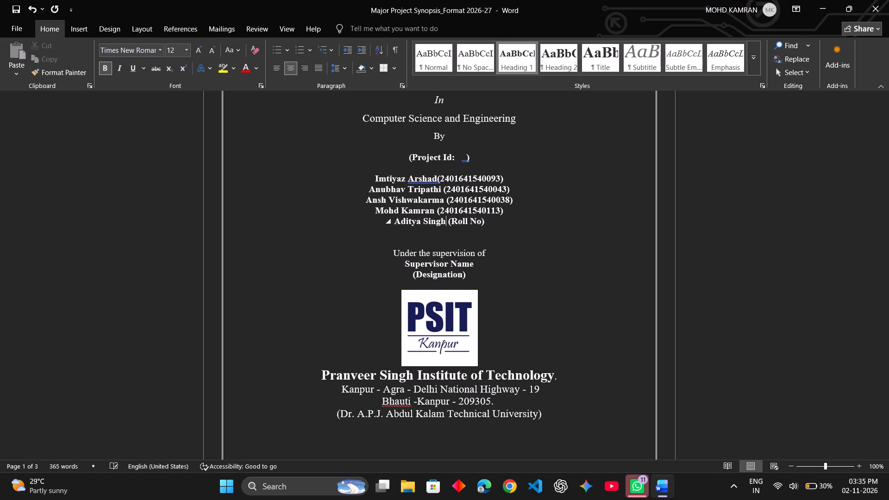
Replace the "Roll No" placeholder on the fifth student line with that student's roll number, keeping the parentheses.
key("Right")
key("Right")
key("BackSpace")
key("shift+parenleft")
key("Right")
key("Right")
key("Right")
key("Right")
key("Right")
key("Right")
key("Right")
key("BackSpace")
key("BackSpace")
key("BackSpace")
key("BackSpace")
key("BackSpace")
key("BackSpace")
key("BackSpace")
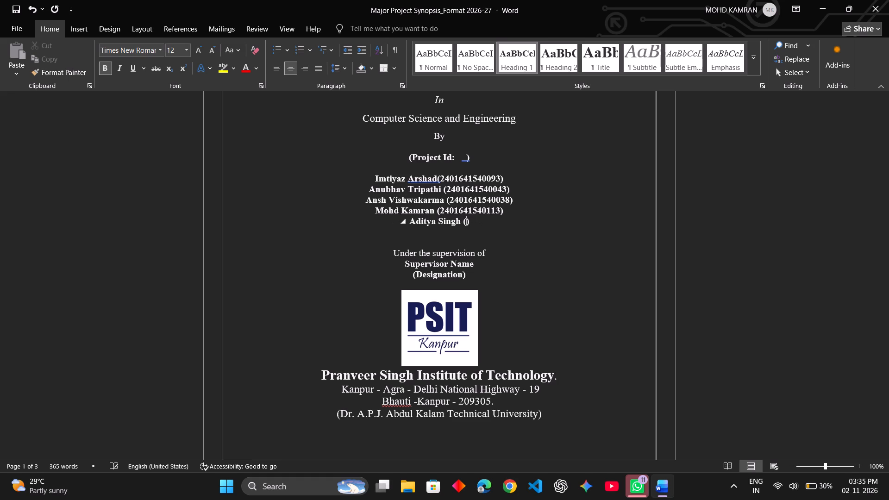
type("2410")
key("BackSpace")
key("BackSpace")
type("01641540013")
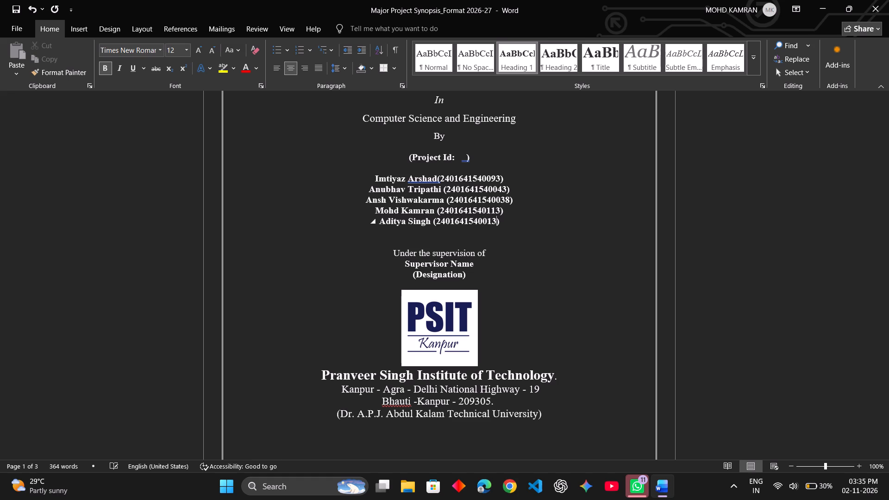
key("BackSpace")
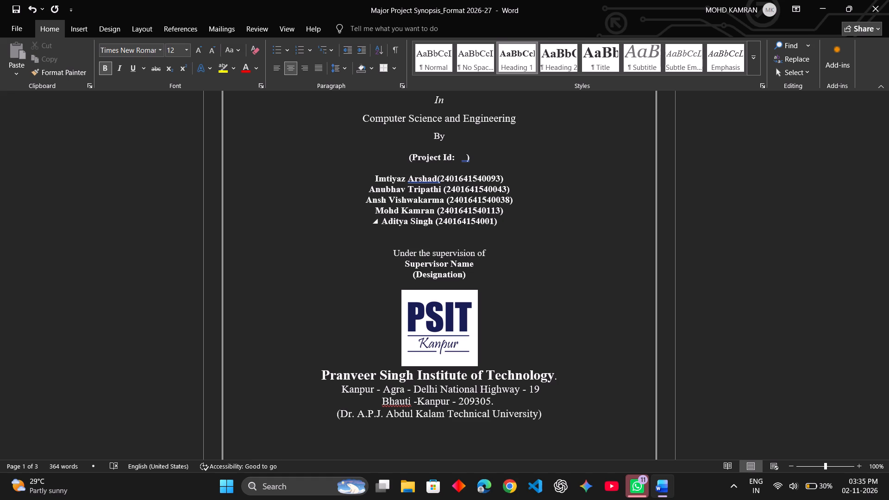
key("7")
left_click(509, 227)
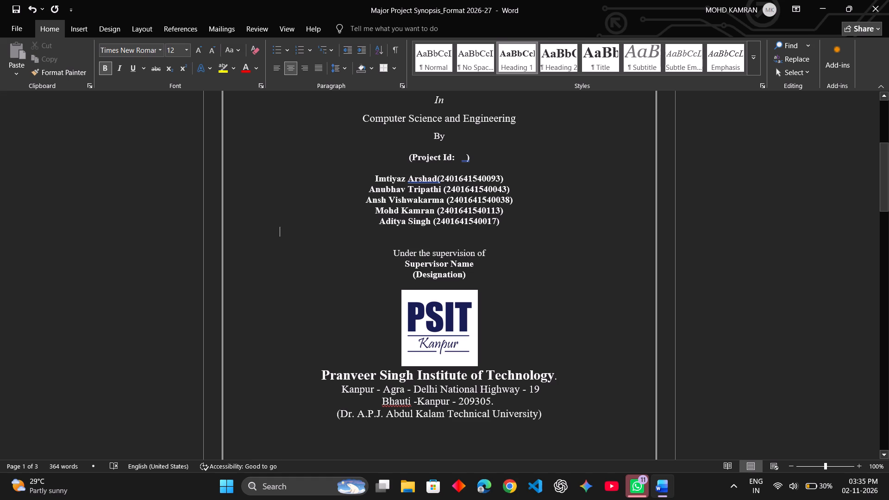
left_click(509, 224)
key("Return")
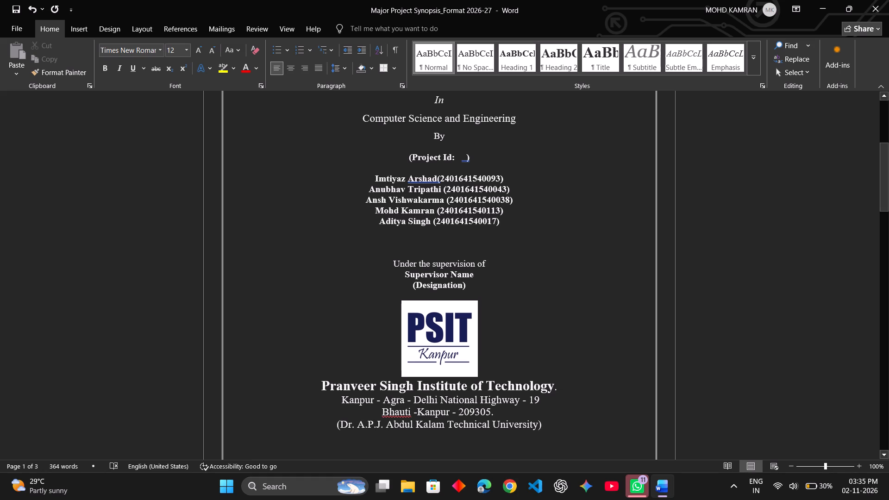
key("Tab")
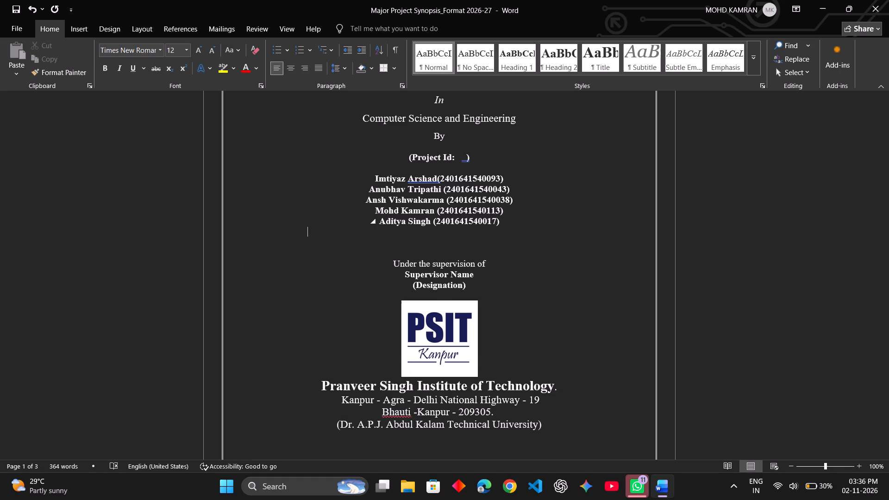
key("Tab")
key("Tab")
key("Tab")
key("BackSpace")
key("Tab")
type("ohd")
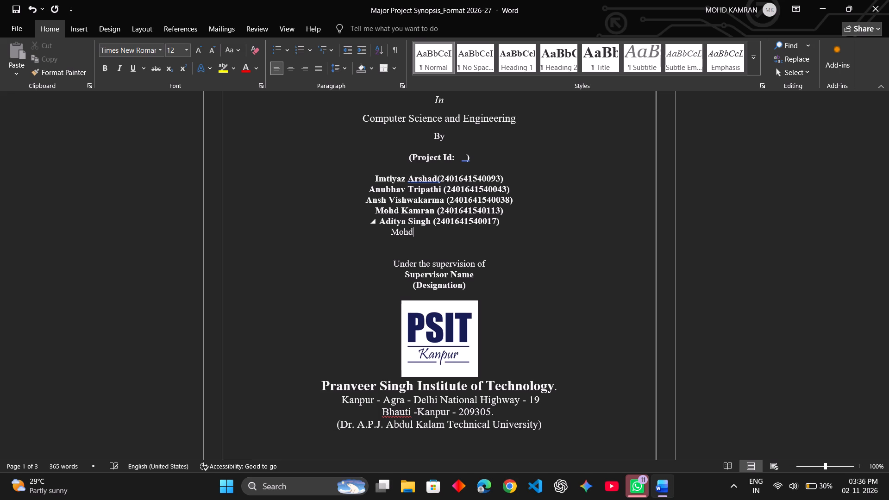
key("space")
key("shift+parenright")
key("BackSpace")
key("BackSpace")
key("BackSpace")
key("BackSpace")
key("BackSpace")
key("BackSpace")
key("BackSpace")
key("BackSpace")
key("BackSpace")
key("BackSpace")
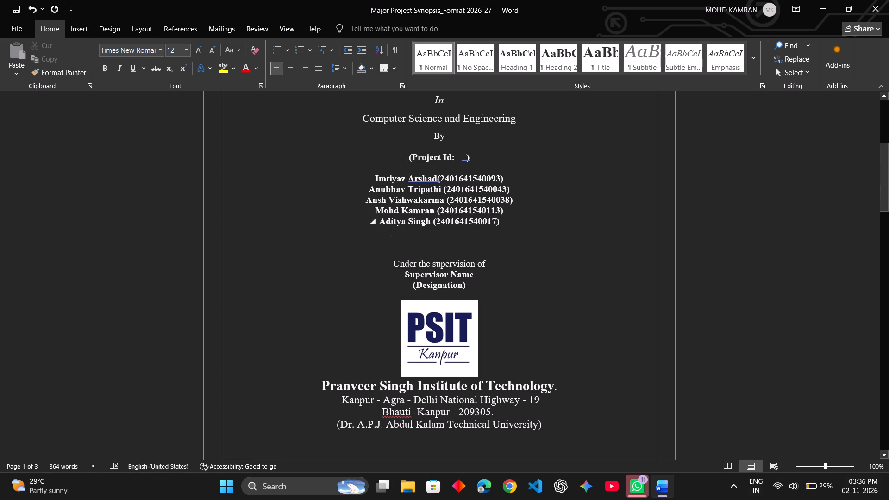
Duplicate the fifth student line onto a new line directly below it, centred like the other student lines without leading tab spacing.
left_click_drag(380, 221, 488, 221)
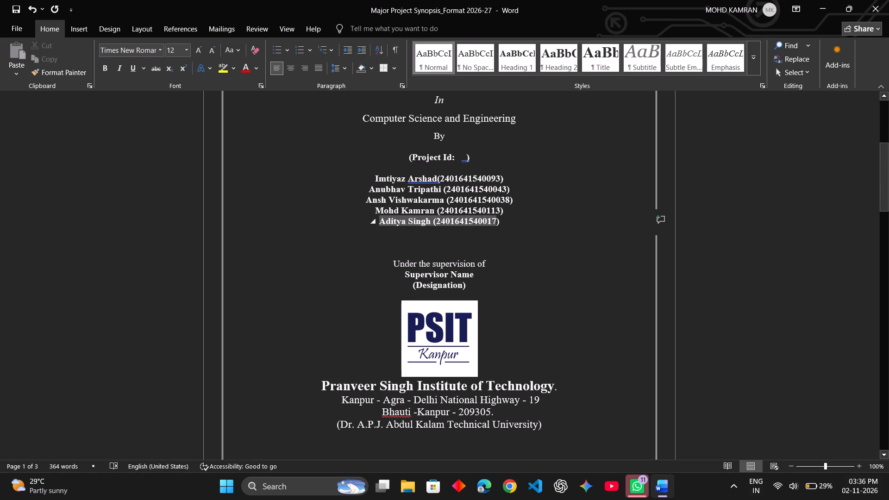
left_click_drag(488, 221, 499, 220)
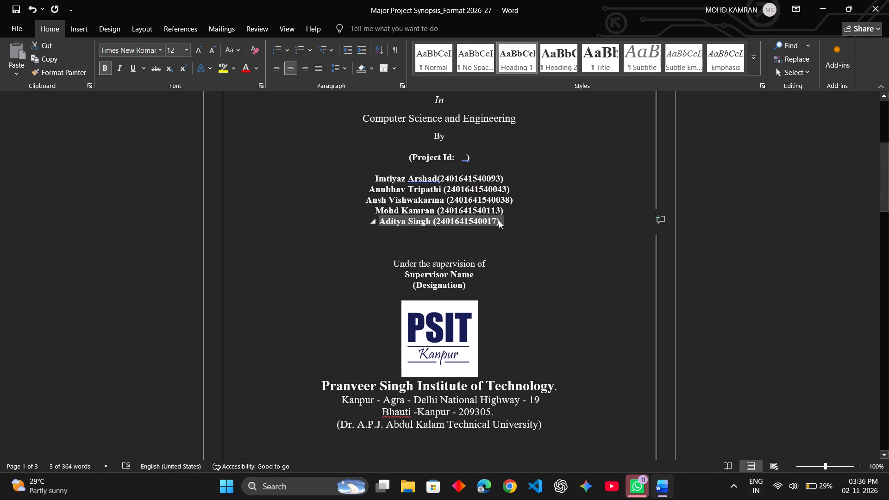
key("ctrl+c")
left_click(503, 220)
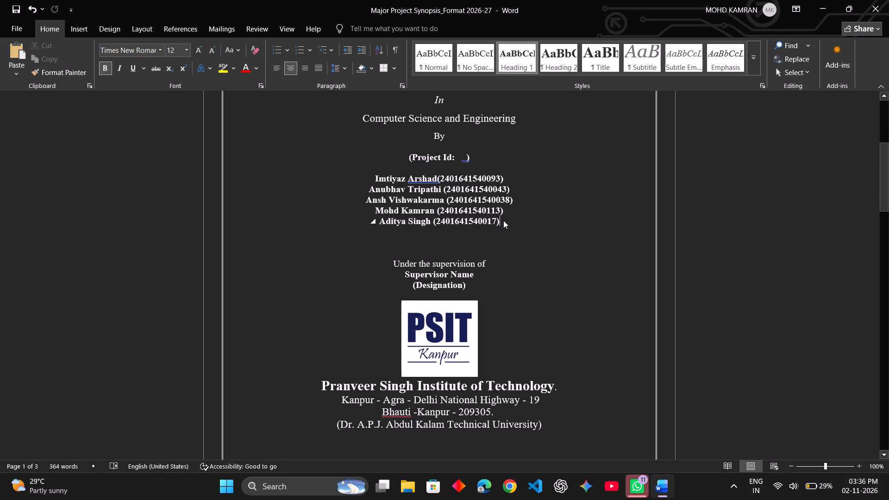
key("Return")
key("Tab")
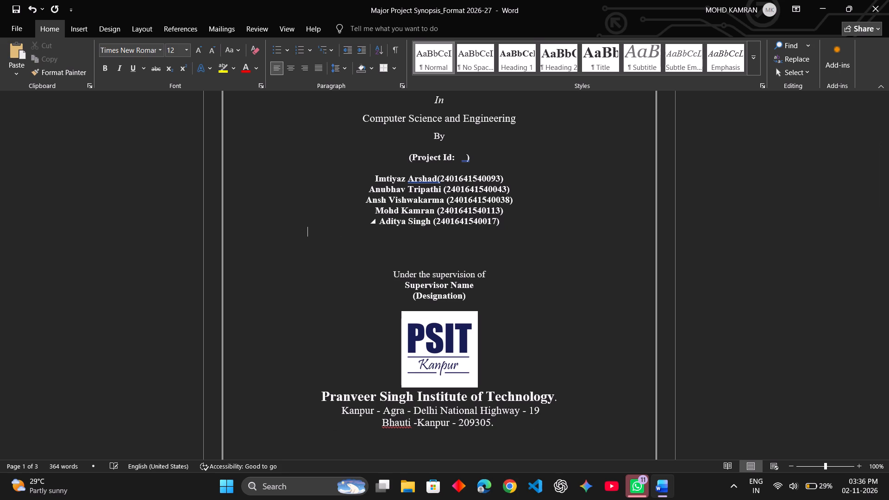
key("Tab")
key("Tab")
key("ctrl+v")
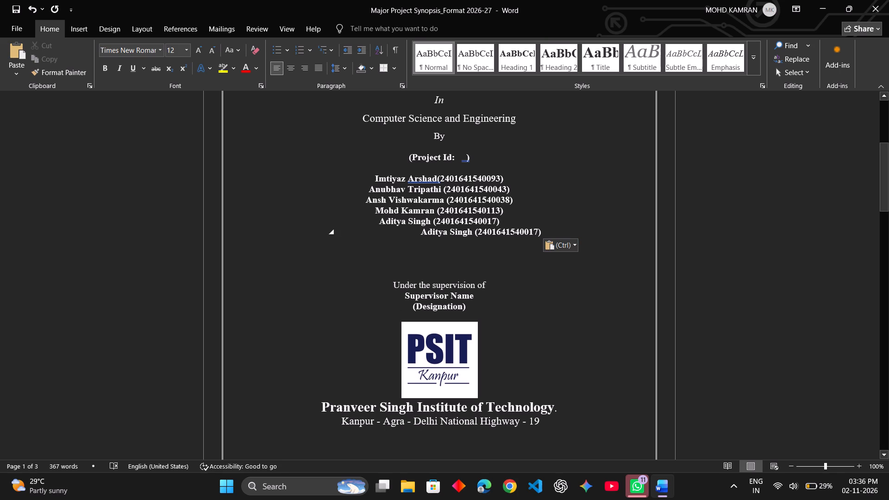
left_click(423, 232)
key("BackSpace")
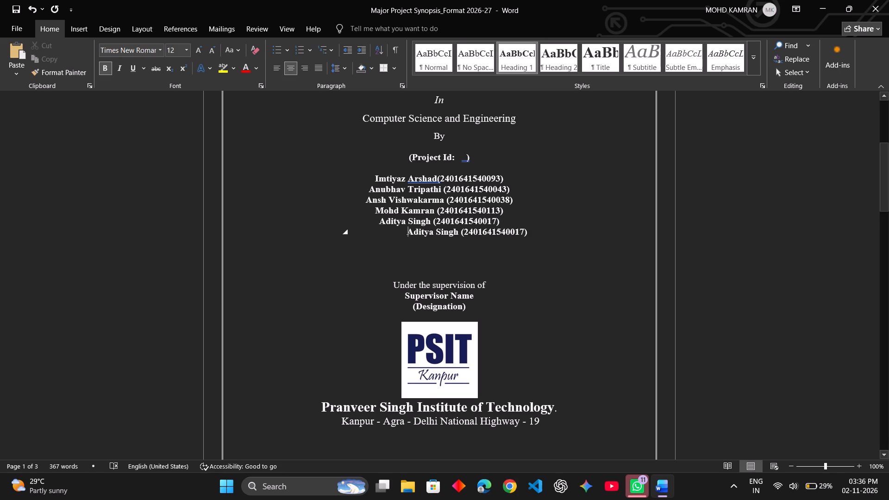
key("BackSpace")
key("BackSpace")
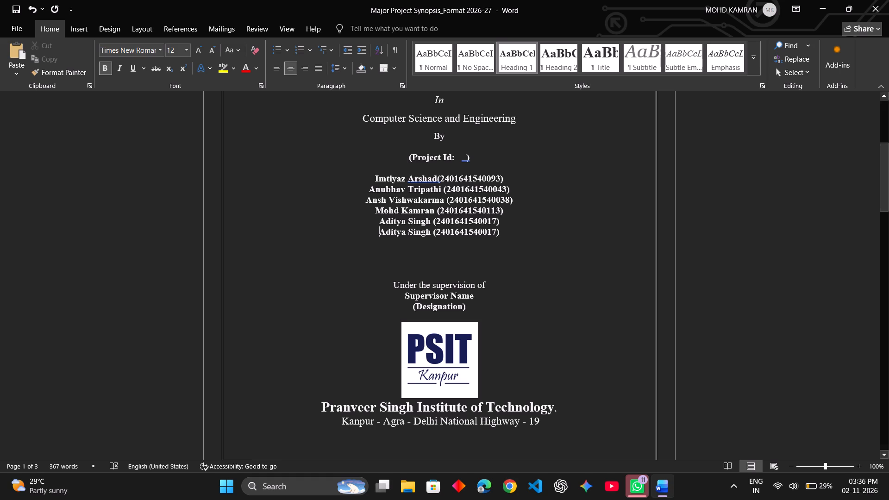
Replace the name on the duplicated sixth student line with the sixth team member's full name.
left_click(433, 234)
key("BackSpace")
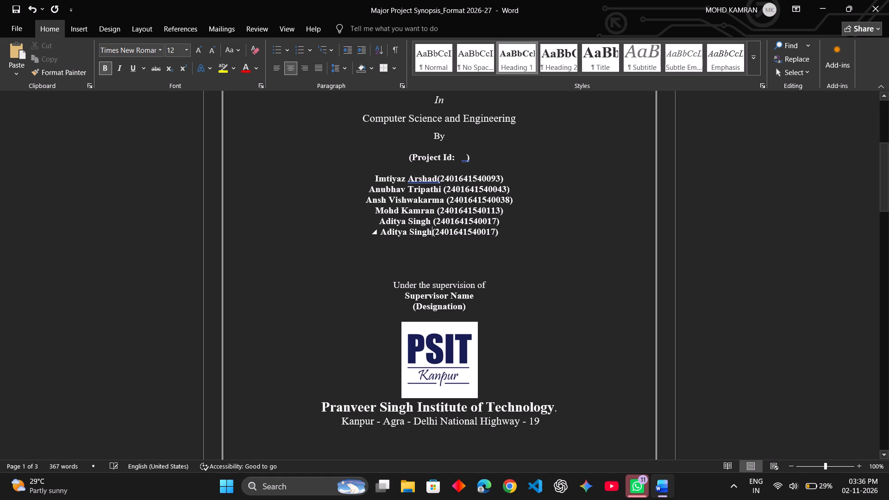
key("BackSpace")
key("BackSpace")
key("BackSpace")
key("BackSpace")
key("BackSpace")
key("BackSpace")
key("BackSpace")
key("BackSpace")
key("BackSpace")
key("BackSpace")
key("BackSpace")
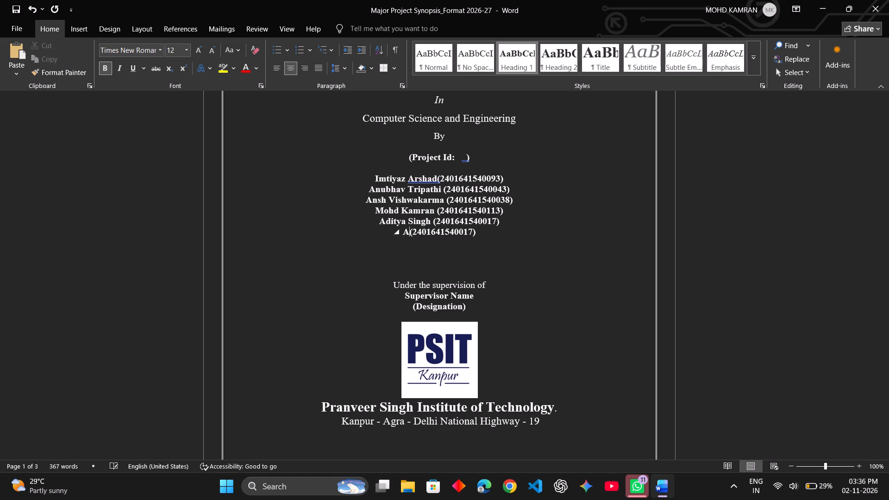
key("BackSpace")
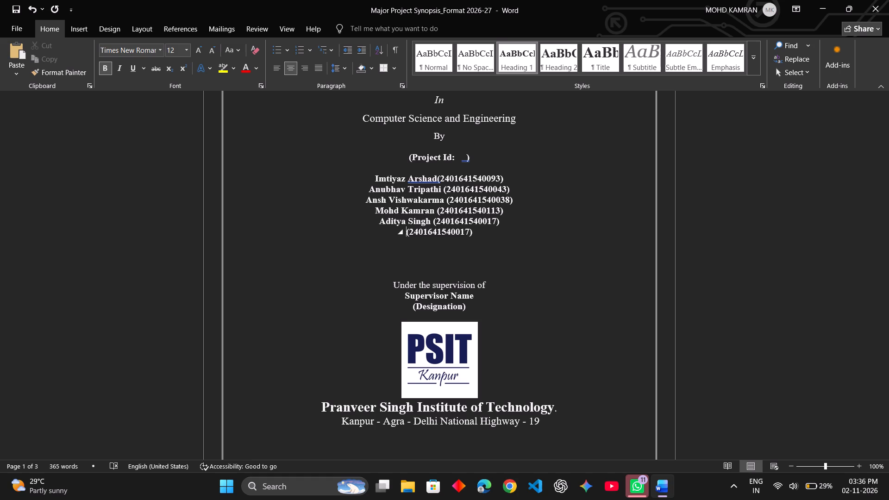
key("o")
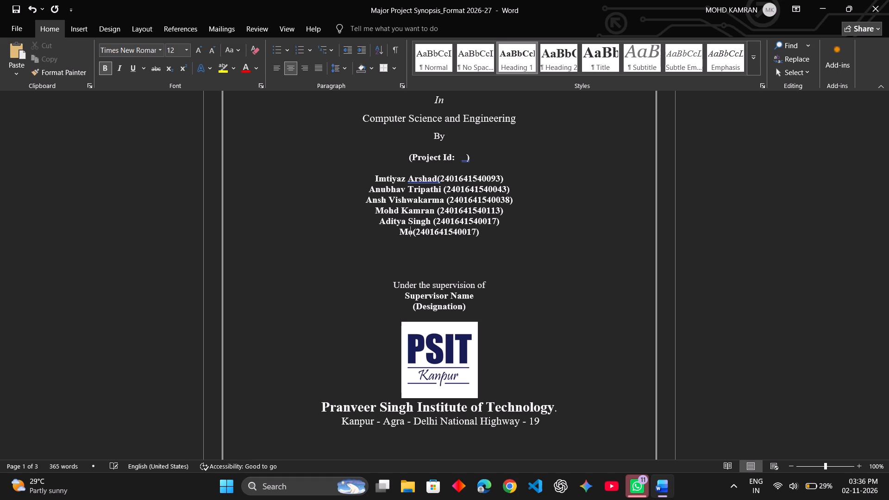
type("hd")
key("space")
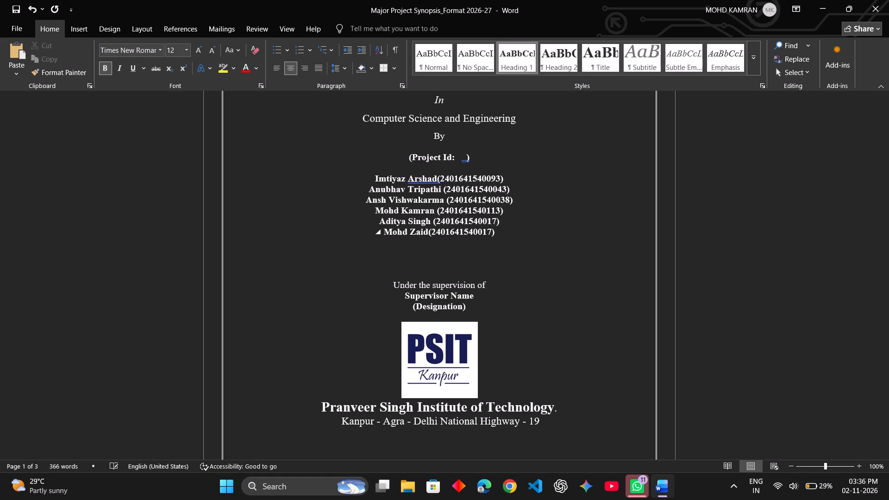
Change the final digits on the sixth student line to match that student's roll number, keeping the parentheses.
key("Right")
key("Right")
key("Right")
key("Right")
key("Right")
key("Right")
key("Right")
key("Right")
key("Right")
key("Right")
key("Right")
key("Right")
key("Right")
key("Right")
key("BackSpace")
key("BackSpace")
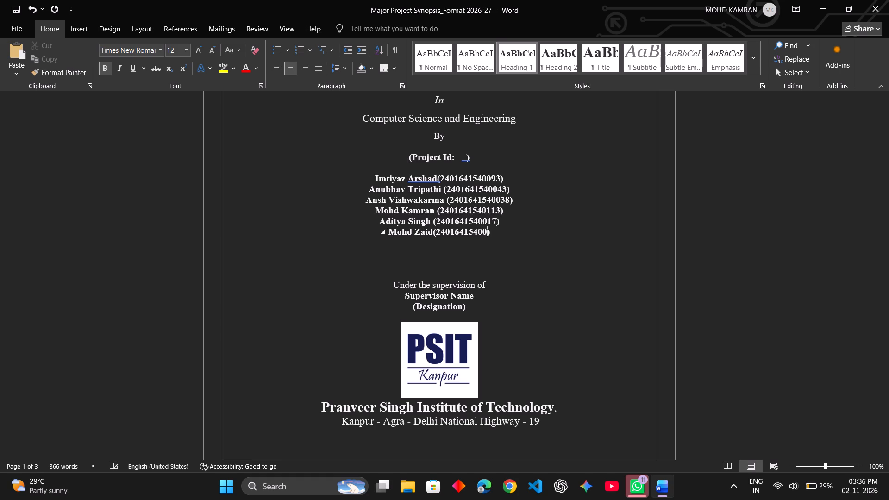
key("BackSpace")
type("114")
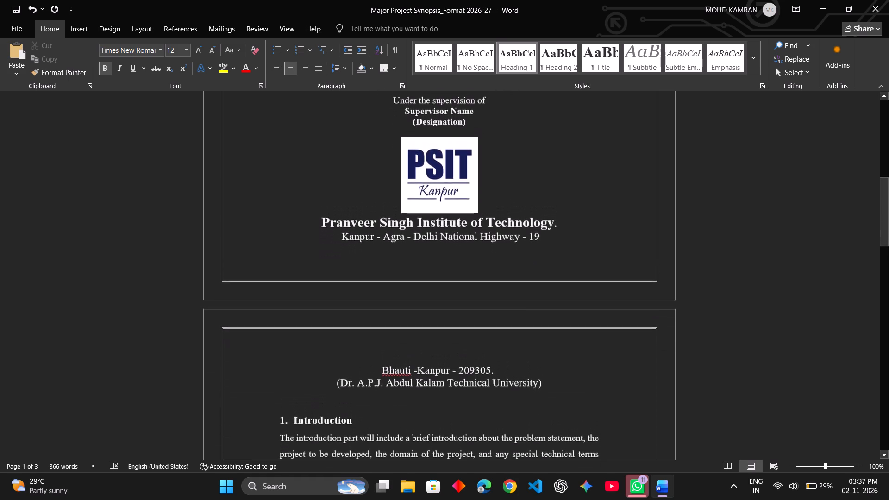
Remove the blank line between the project title and "Submitted in", and indent "Submitted in" back towards the centre with tab spacing.
scroll(531, 302, "up", 1)
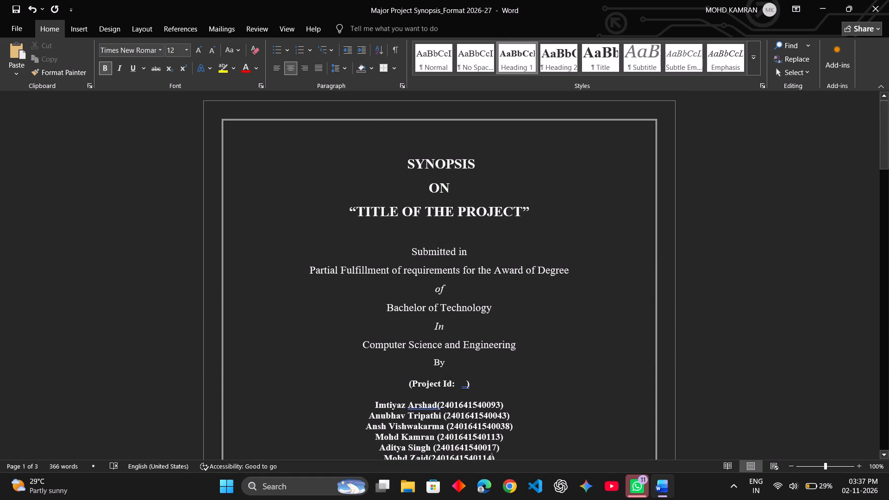
left_click(413, 253)
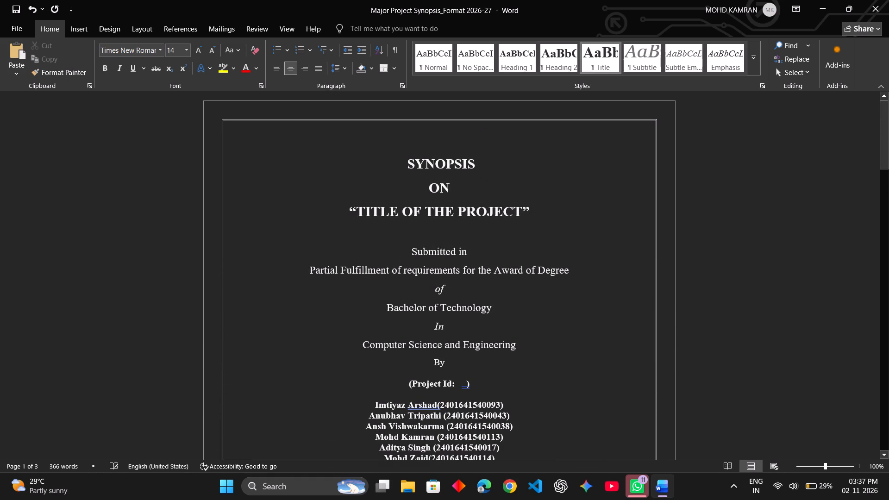
key("BackSpace")
key("BackSpace")
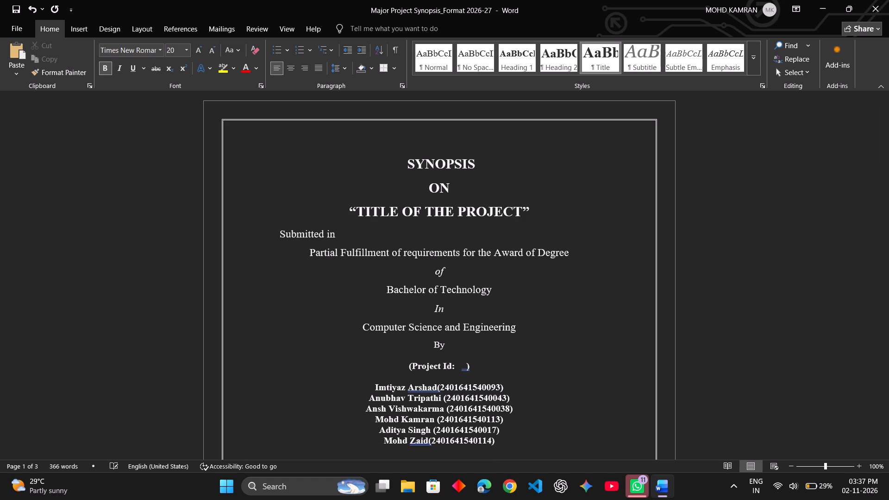
key("Tab")
key("Tab")
key("Tab")
key("Tab")
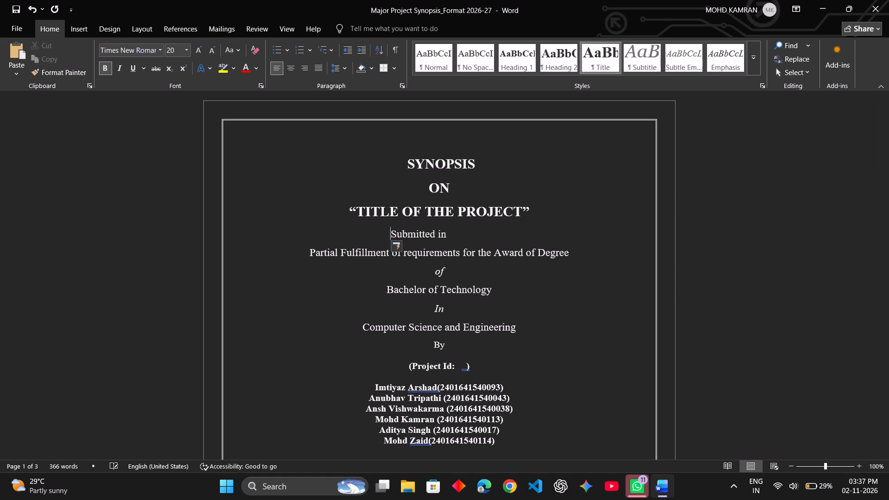
key("Tab")
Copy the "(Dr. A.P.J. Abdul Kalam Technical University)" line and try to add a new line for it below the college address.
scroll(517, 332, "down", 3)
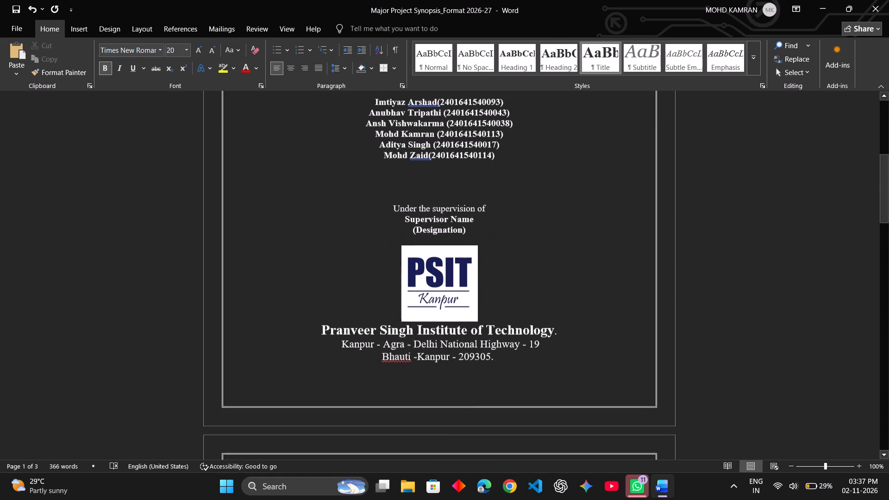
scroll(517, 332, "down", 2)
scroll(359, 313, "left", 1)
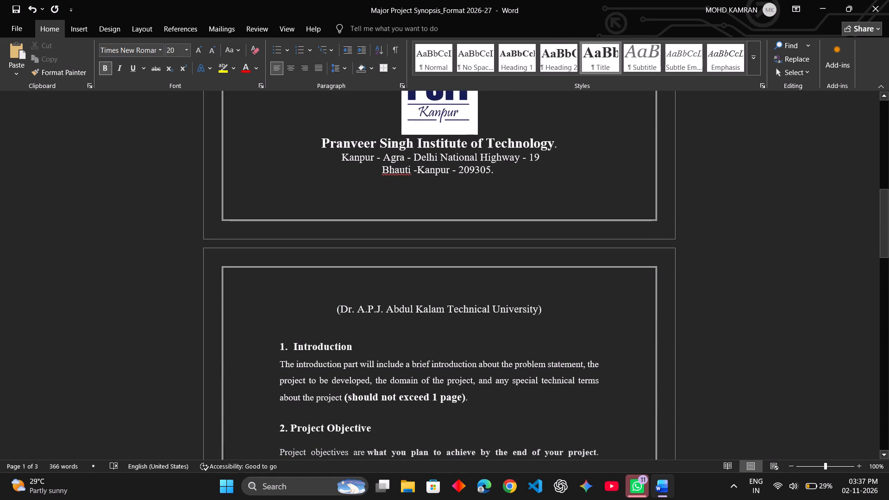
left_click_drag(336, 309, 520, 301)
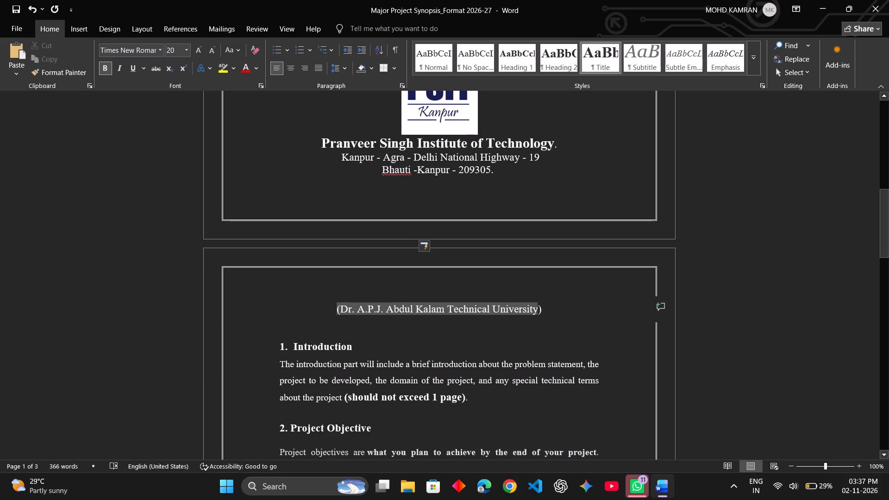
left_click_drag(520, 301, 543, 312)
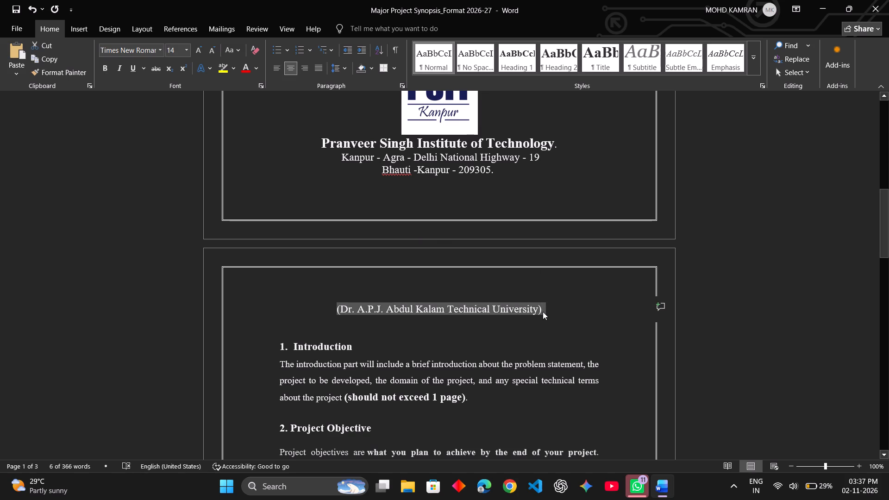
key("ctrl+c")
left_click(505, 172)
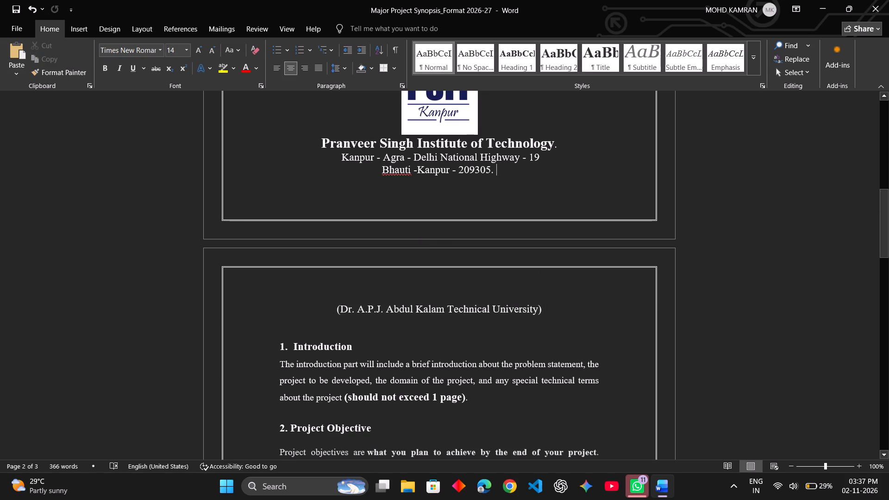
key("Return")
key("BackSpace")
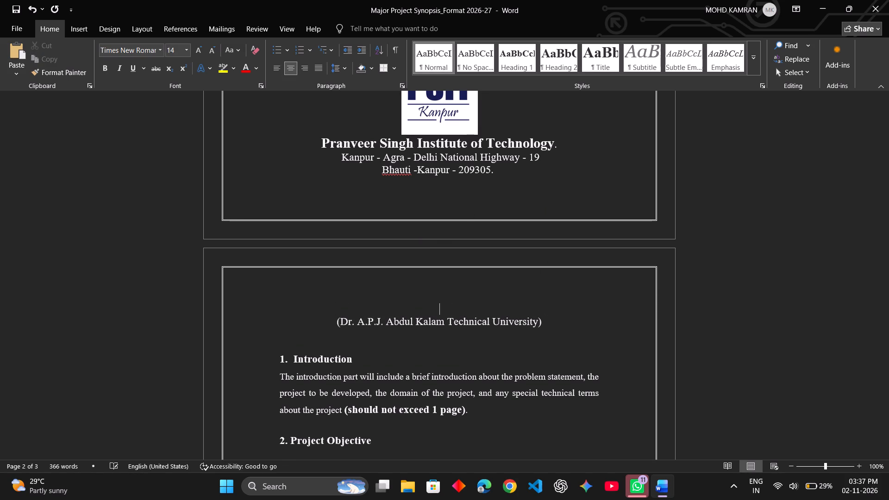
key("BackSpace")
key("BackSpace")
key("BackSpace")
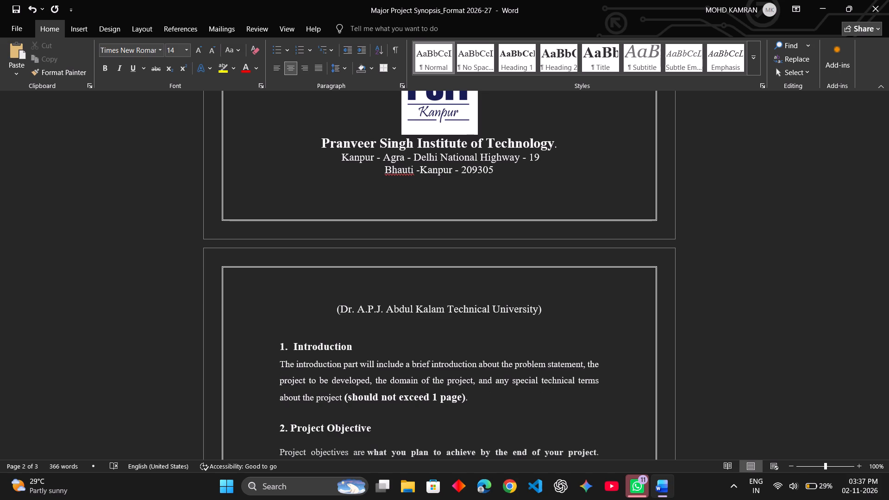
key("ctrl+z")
Remove one blank line above "Under the supervision of" and indent that line back towards the centre with tab spacing.
scroll(527, 171, "up", 10)
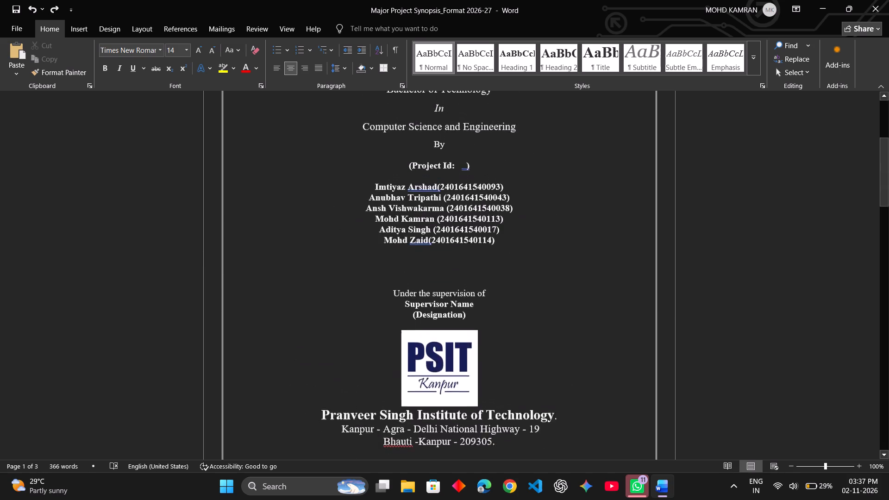
scroll(524, 169, "up", 8)
scroll(524, 169, "down", 13)
scroll(524, 169, "up", 1)
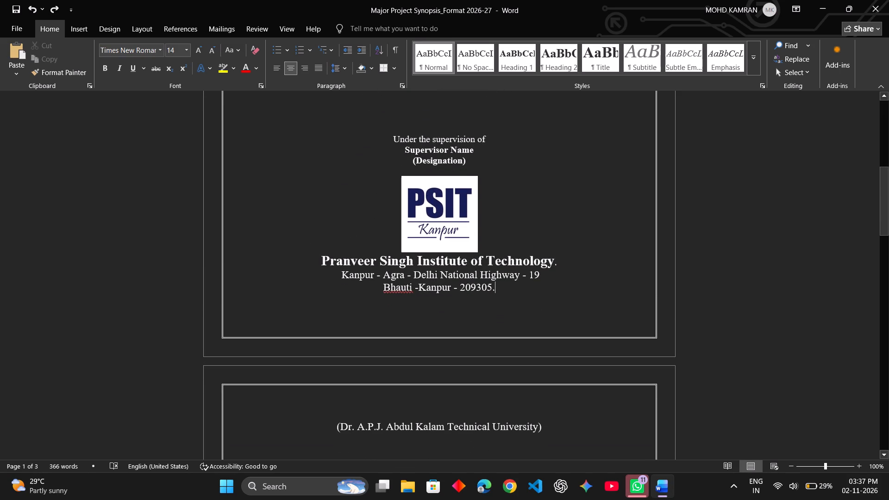
left_click(395, 139)
key("BackSpace")
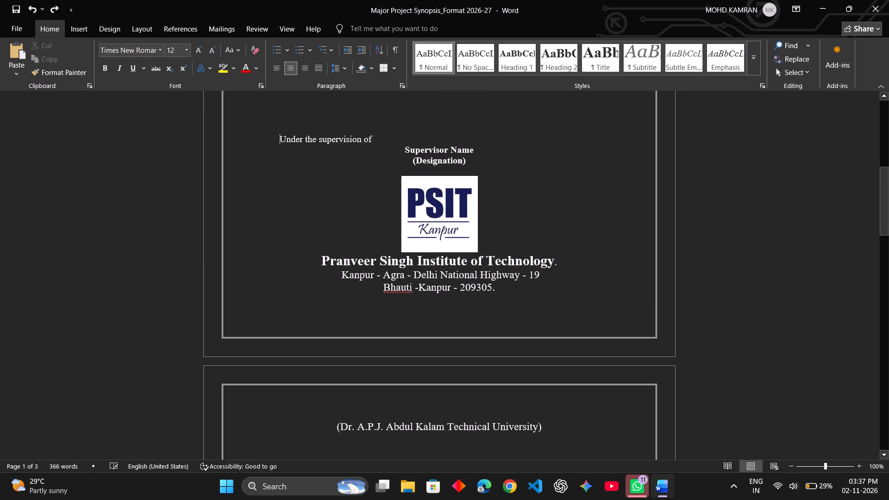
key("BackSpace")
key("Tab")
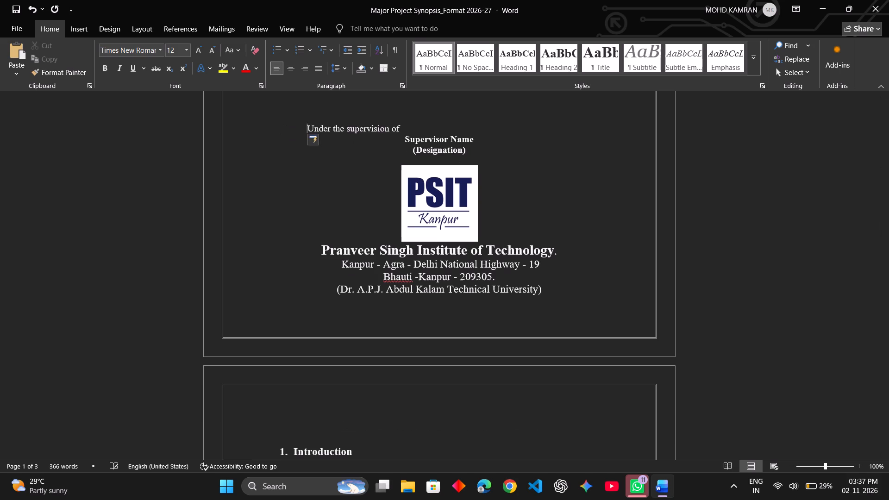
key("Tab")
key("Tab")
key("Tab")
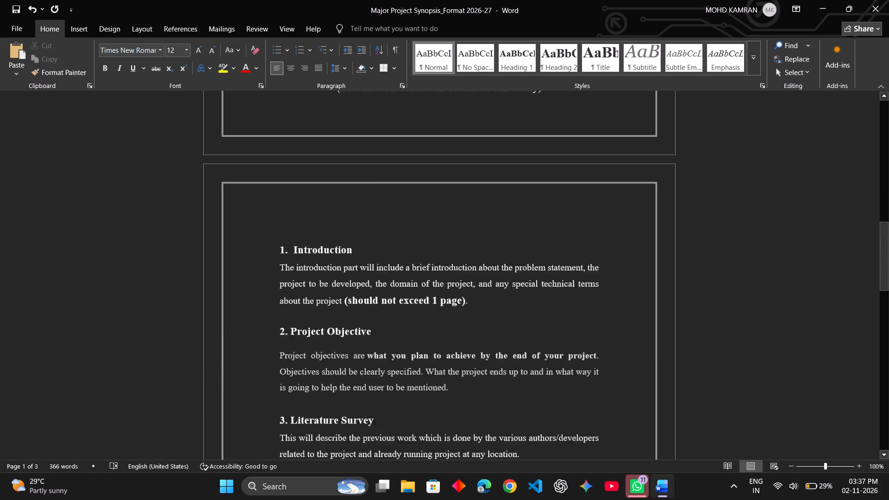
Delete the placeholder text "TITLE OF THE PROJECT" on the title page, keeping the surrounding quotation marks.
scroll(411, 237, "down", 1)
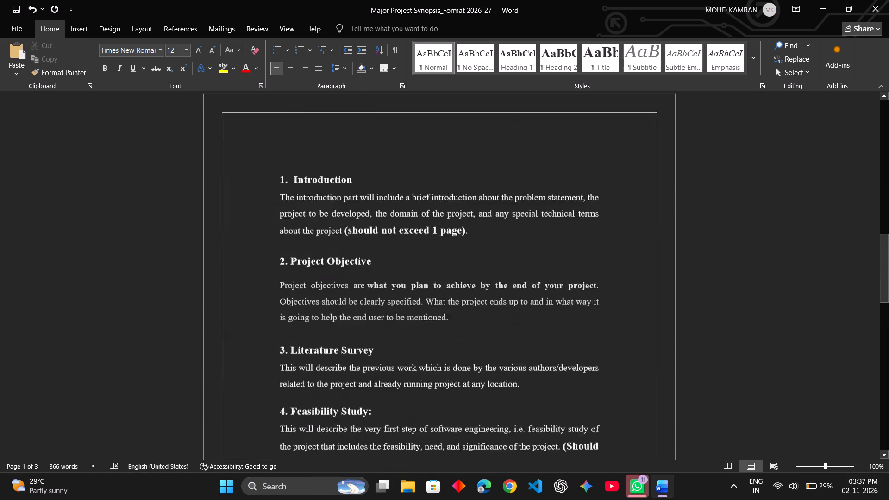
scroll(411, 237, "down", 8)
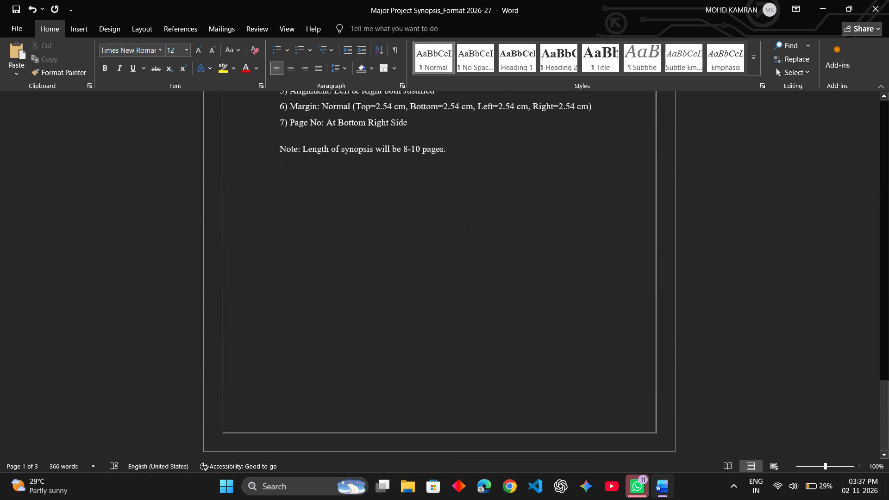
scroll(411, 237, "up", 20)
scroll(411, 237, "up", 20)
scroll(411, 237, "up", 6)
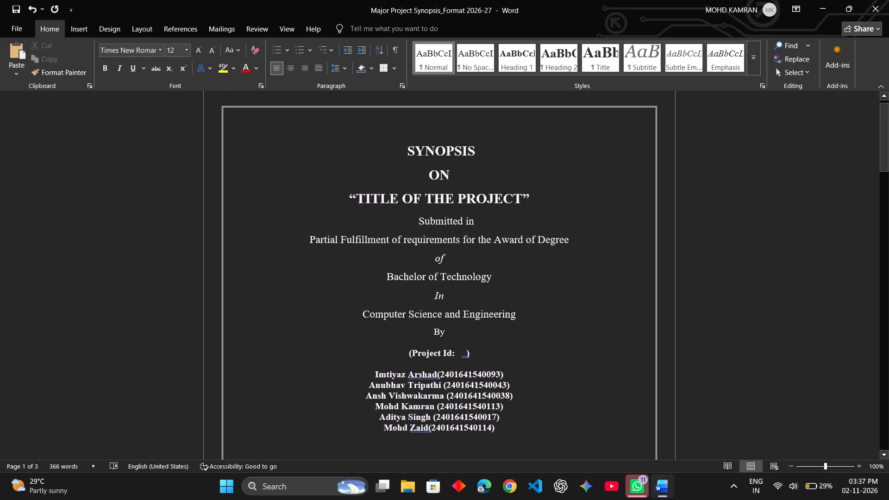
left_click(524, 202)
key("BackSpace")
key("BackSpace")
key("BackSpace")
key("BackSpace")
key("BackSpace")
key("BackSpace")
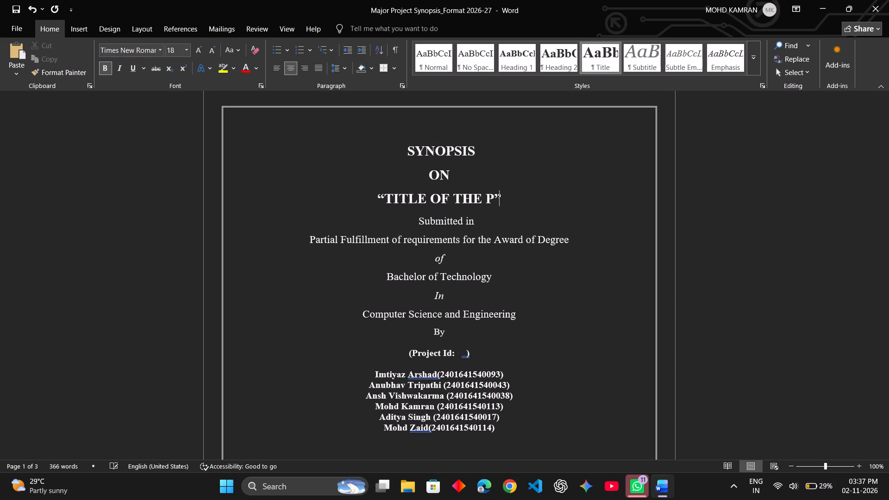
key("BackSpace")
key("BackSpace")
key("BackSpace")
key("BackSpace")
key("BackSpace")
key("BackSpace")
key("BackSpace")
key("BackSpace")
key("BackSpace")
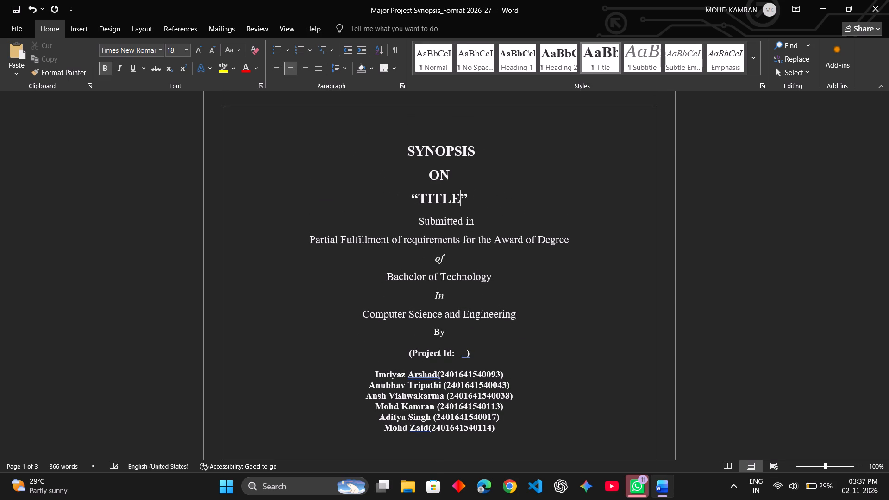
key("BackSpace")
key("BackSpace")
key("BackSpace")
key("BackSpace")
key("BackSpace")
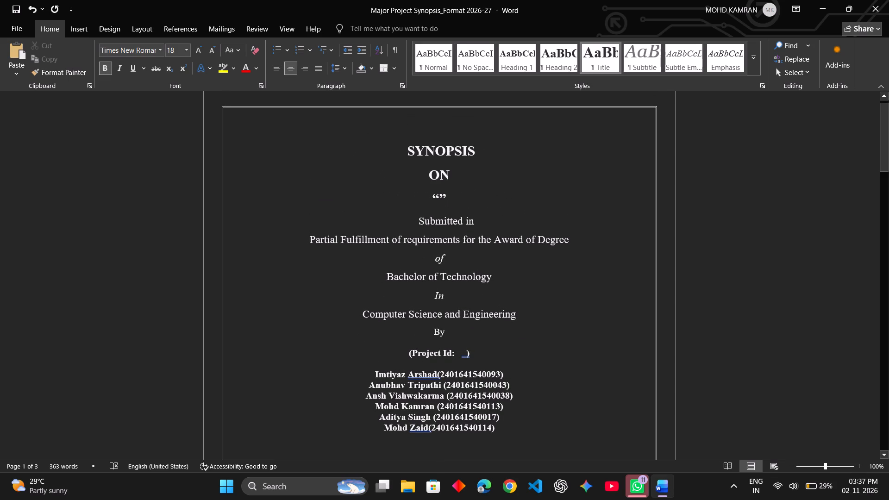
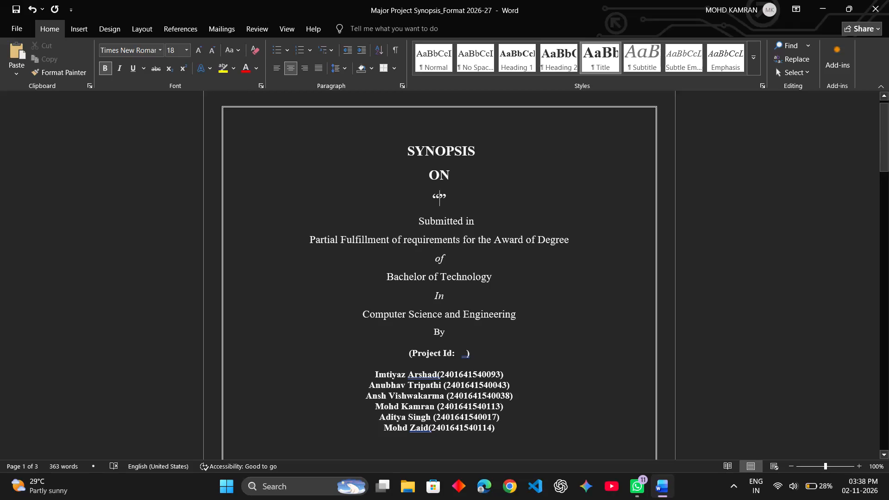
Place the text cursor in the blank after "Project Id:", just before the closing bracket, on the title page.
scroll(500, 293, "down", 3)
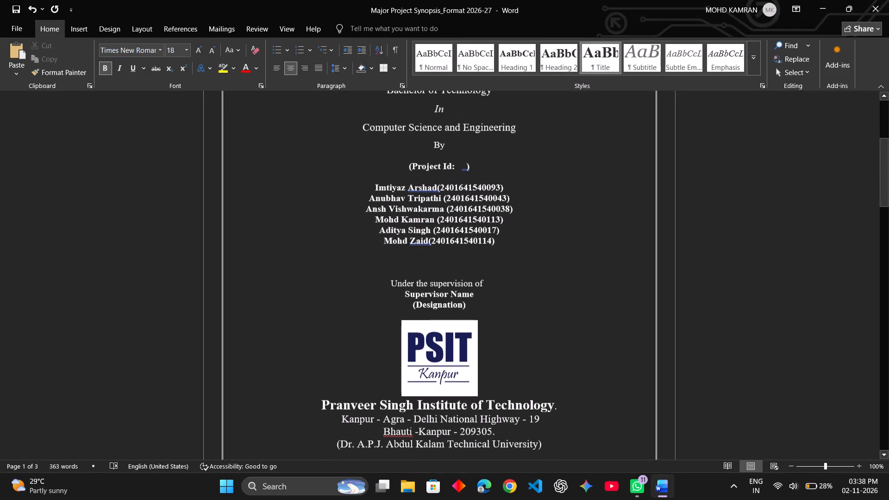
left_click(467, 167)
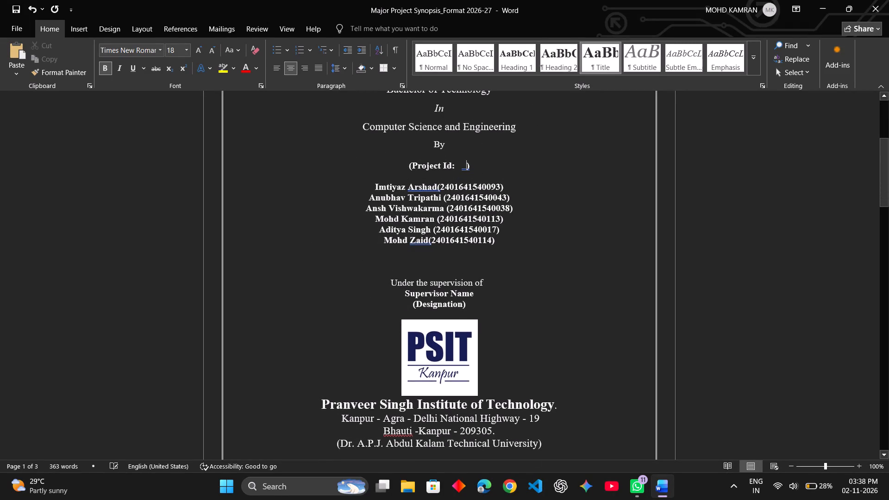
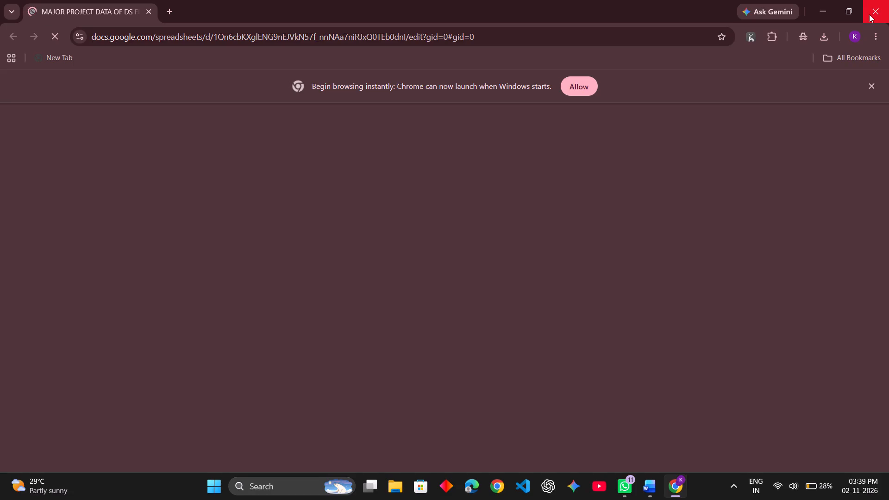
Look through the group entries in the "MAJOR PROJECT DATA OF DS FINAL YEAR 2027-28" spreadsheet for the team's project number.
scroll(768, 217, "down", 2)
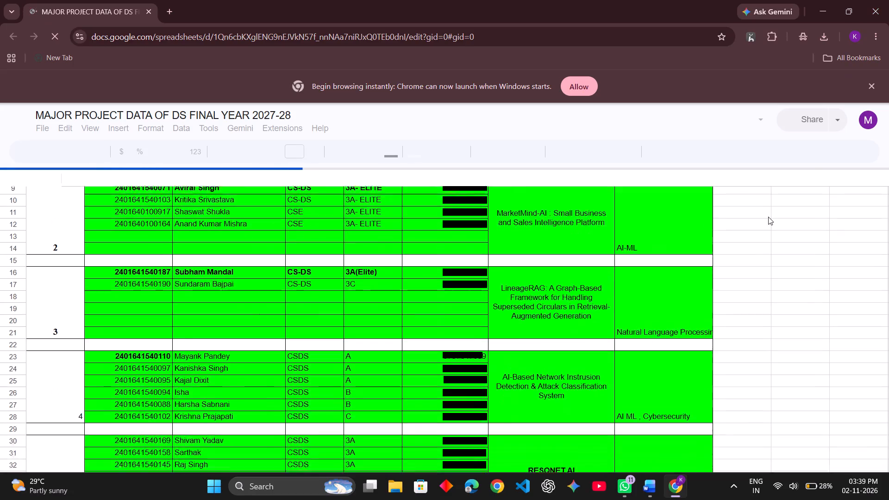
scroll(768, 217, "down", 9)
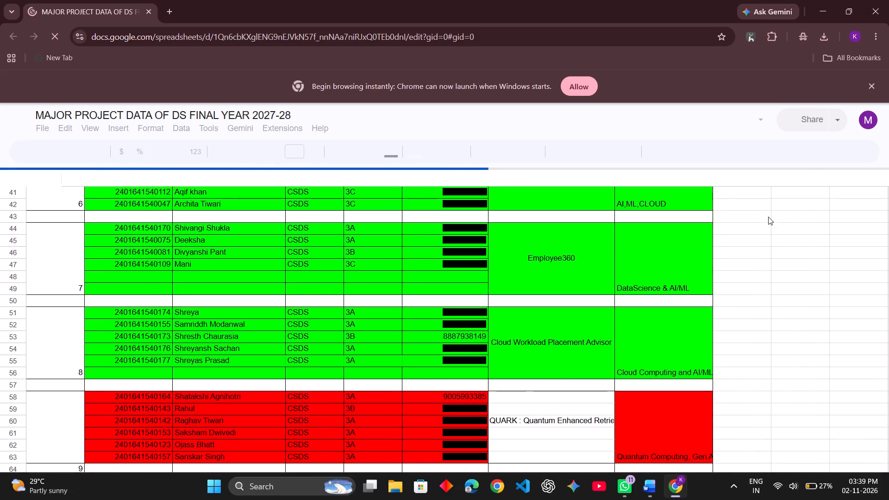
scroll(768, 217, "down", 3)
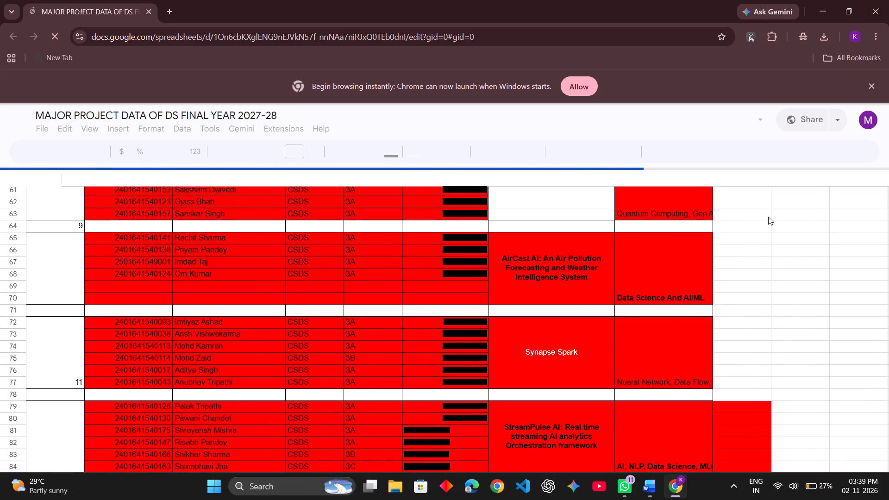
scroll(768, 217, "down", 3)
scroll(768, 217, "up", 5)
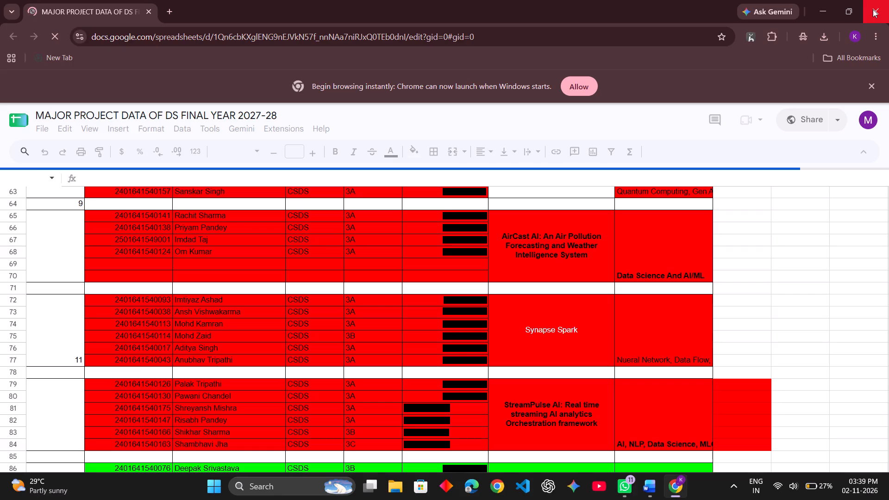
Capture a rectangular screenshot of the spreadsheet window, including the AirCast AI and Synapse Spark project entries.
key("Print")
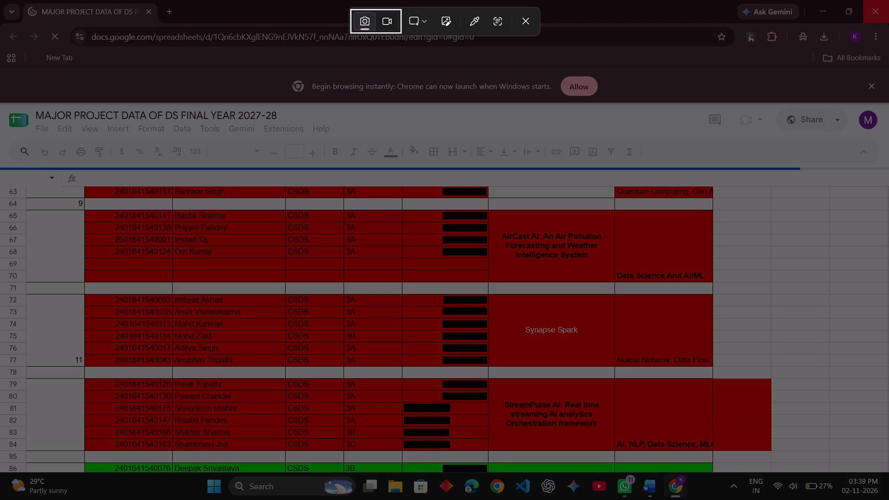
left_click_drag(0, 0, 752, 385)
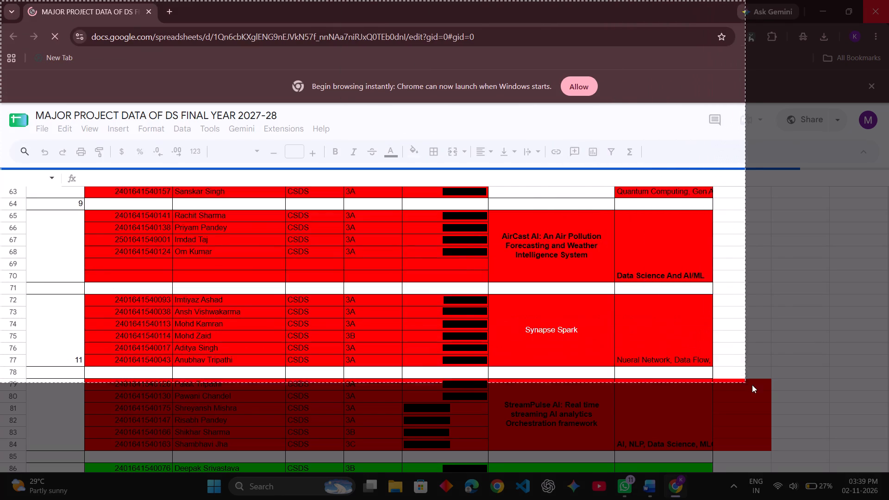
left_click_drag(752, 385, 850, 433)
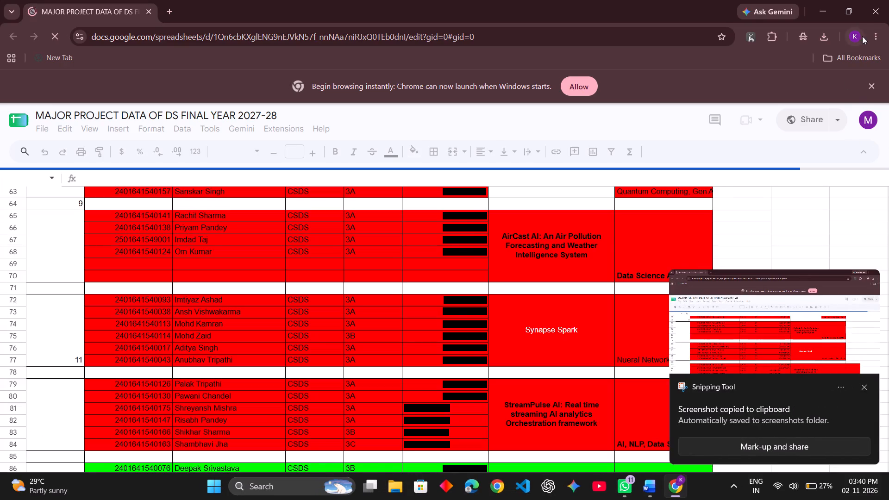
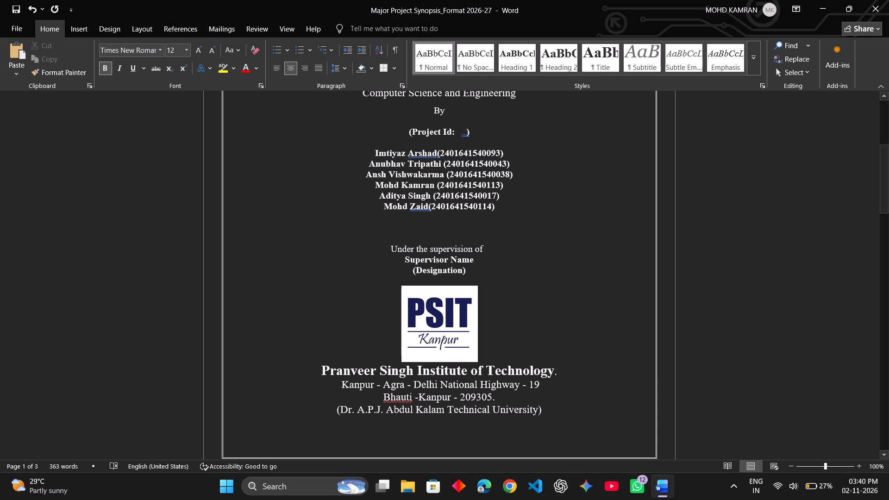
Minimise the synopsis document to show the desktop and open Windows search.
left_click(825, 4)
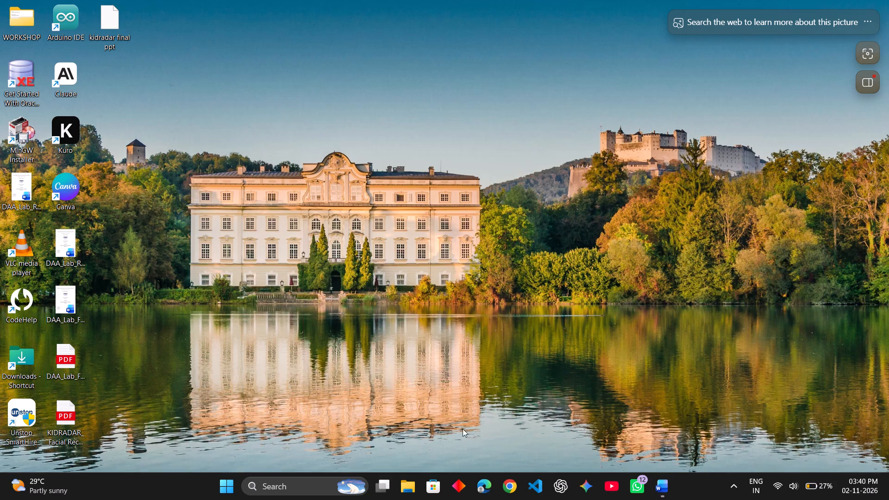
left_click(319, 482)
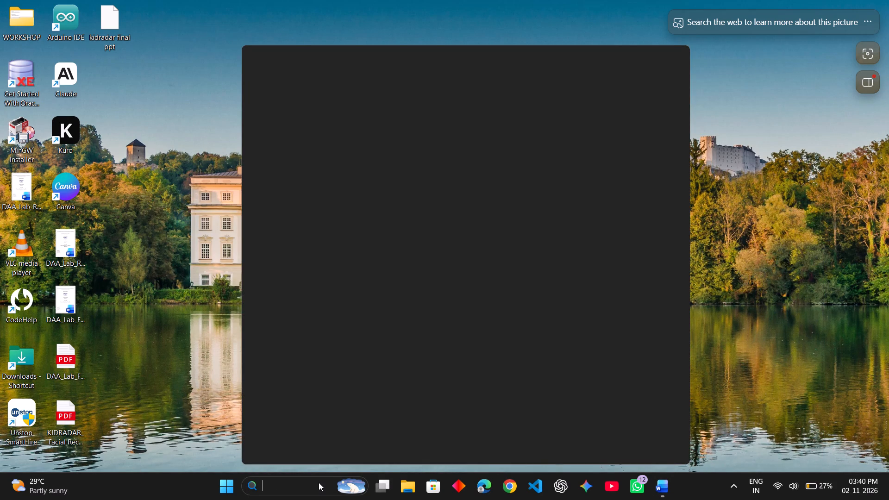
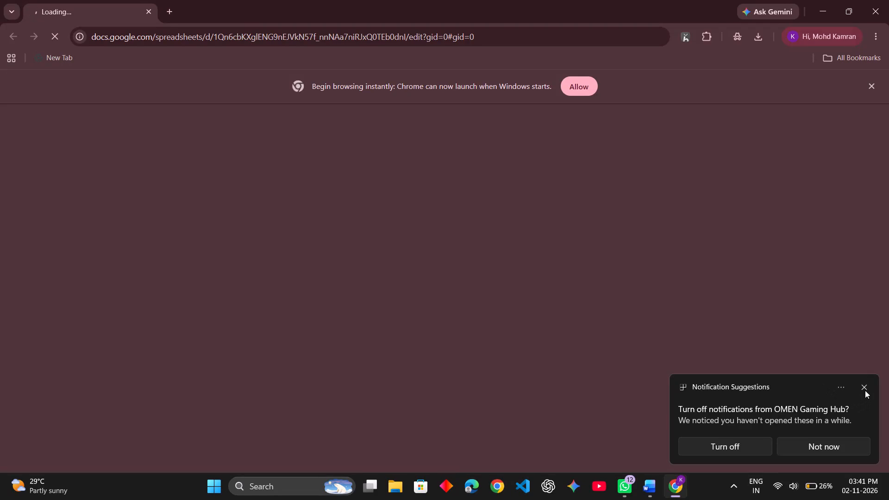
Dismiss the OMEN Gaming Hub notification suggestion and the browser's offer to launch when Windows starts.
left_click(865, 390)
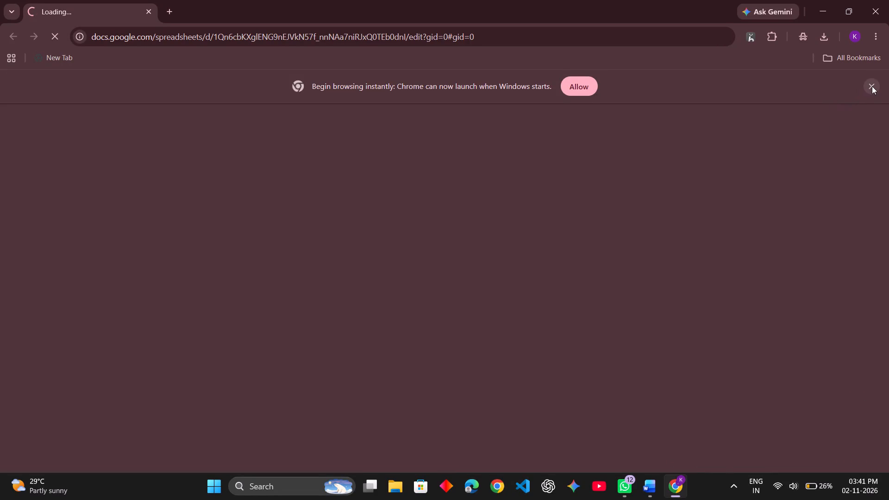
left_click(872, 86)
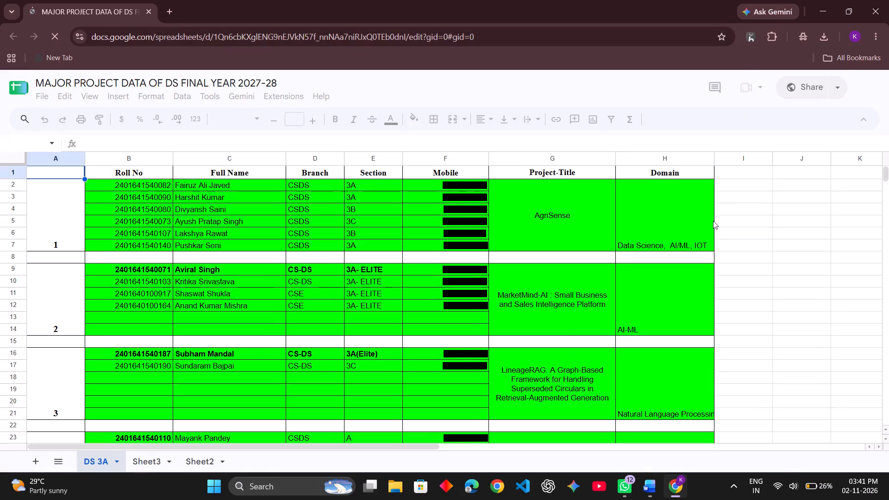
Look through the DS 3A sheet for the Synapse Spark project's group number, team members and roll numbers.
scroll(713, 221, "down", 8)
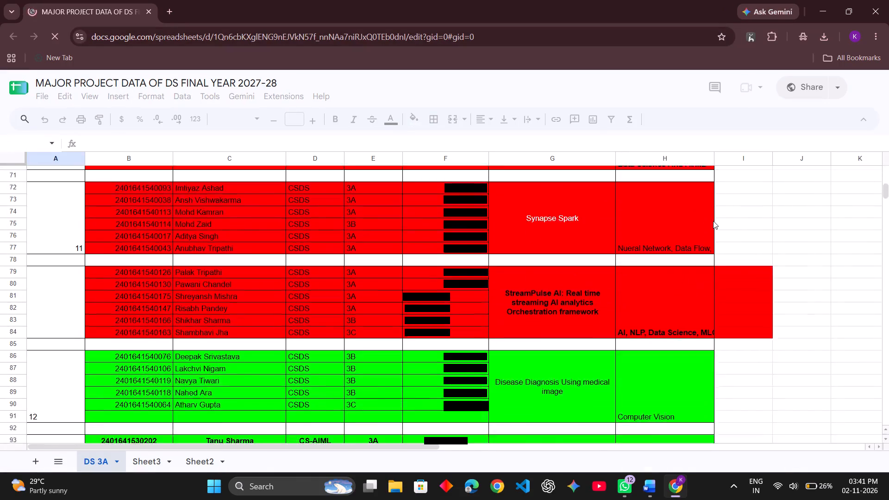
scroll(713, 221, "down", 4)
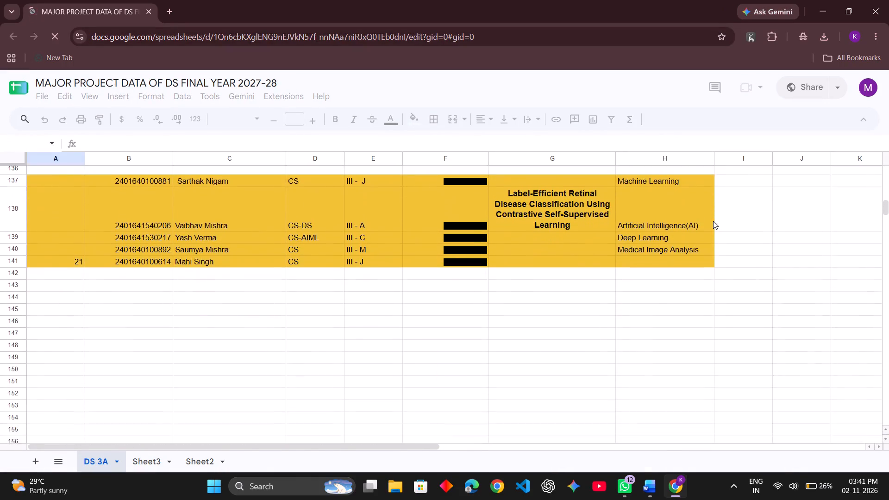
scroll(713, 221, "up", 2)
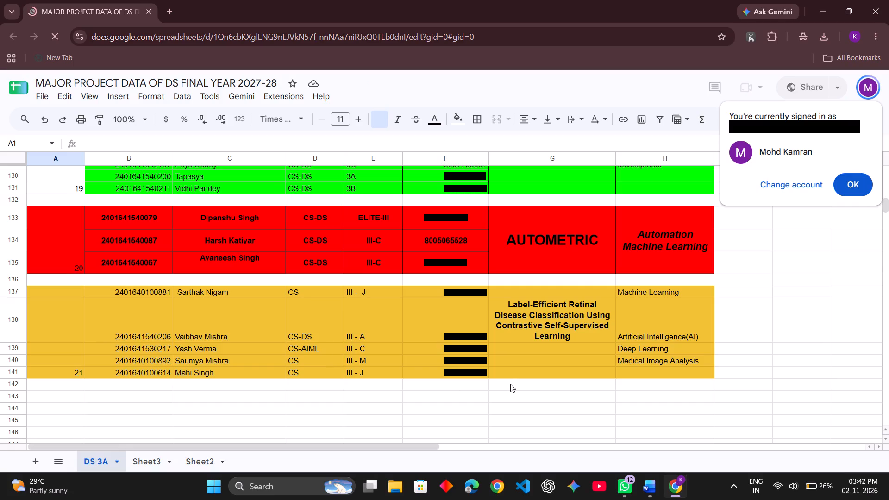
scroll(510, 384, "up", 1)
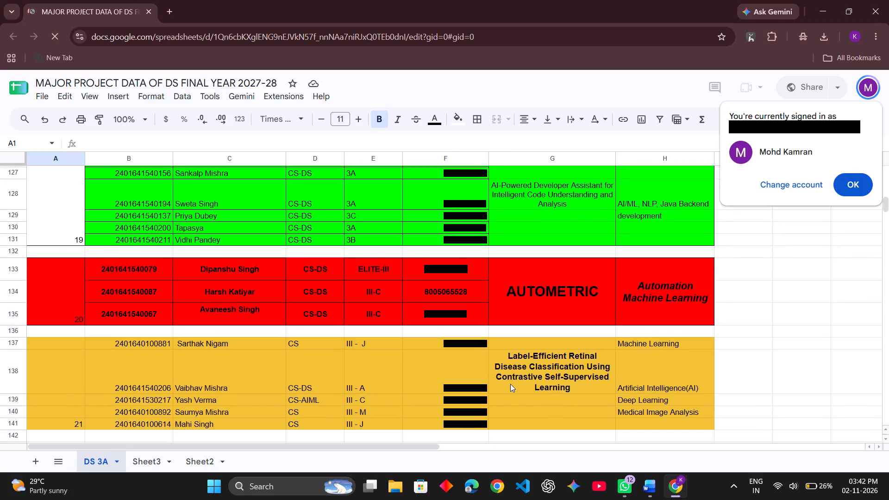
scroll(510, 384, "up", 3)
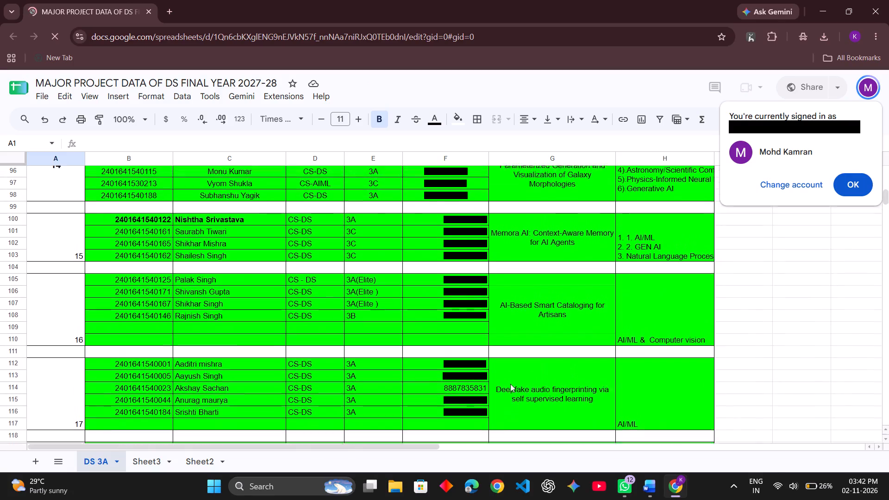
scroll(510, 384, "up", 4)
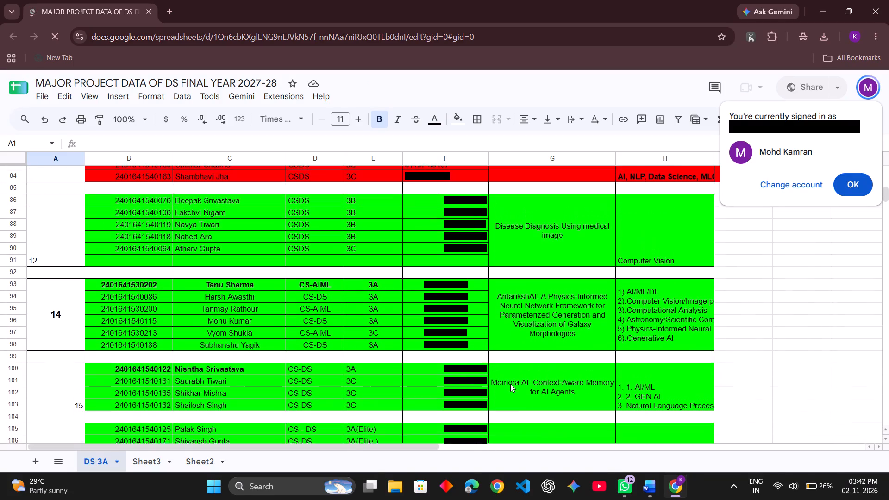
scroll(510, 384, "up", 3)
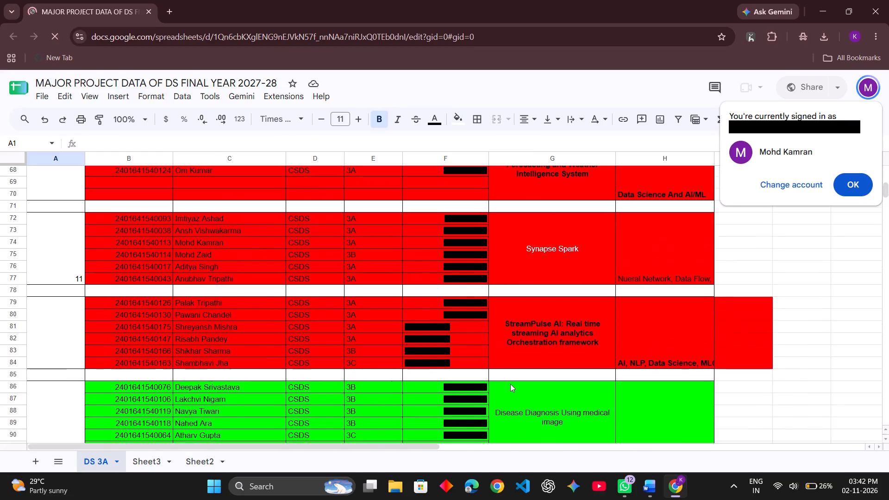
scroll(510, 384, "up", 1)
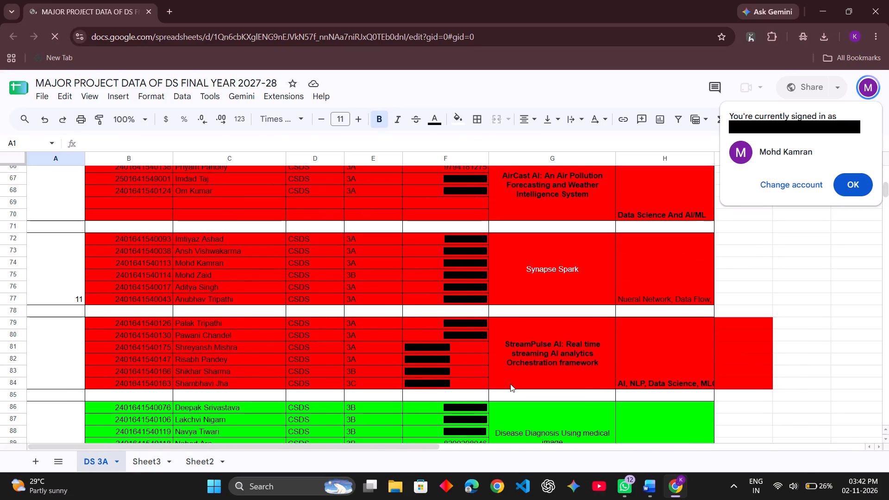
Capture a full-screen screenshot of the spreadsheet with the Synapse Spark team's rows 72 to 77 in view.
scroll(510, 384, "down", 1)
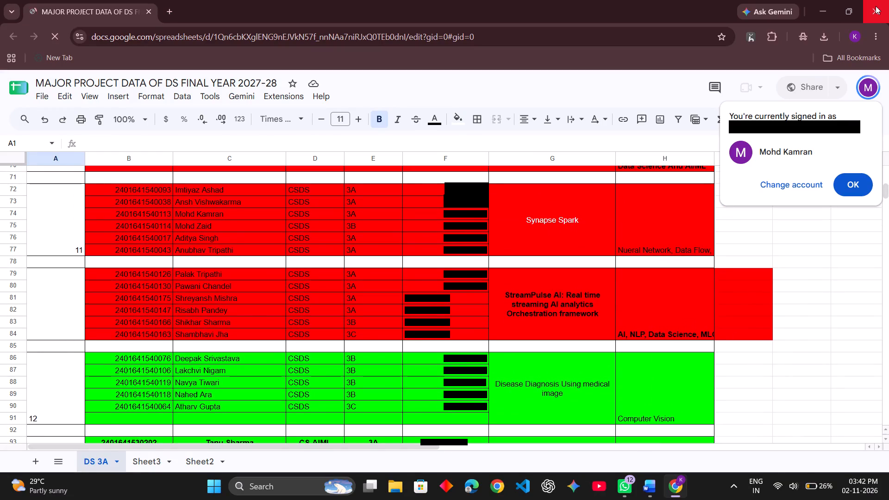
key("Print")
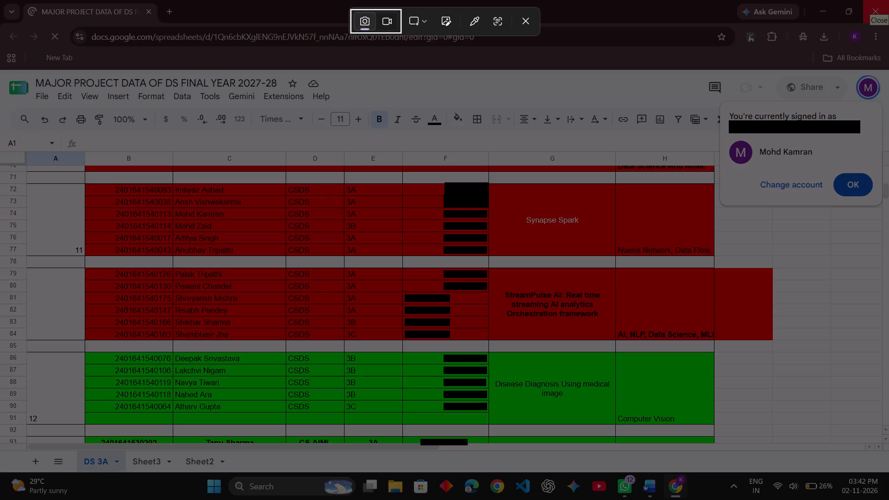
left_click_drag(0, 0, 720, 416)
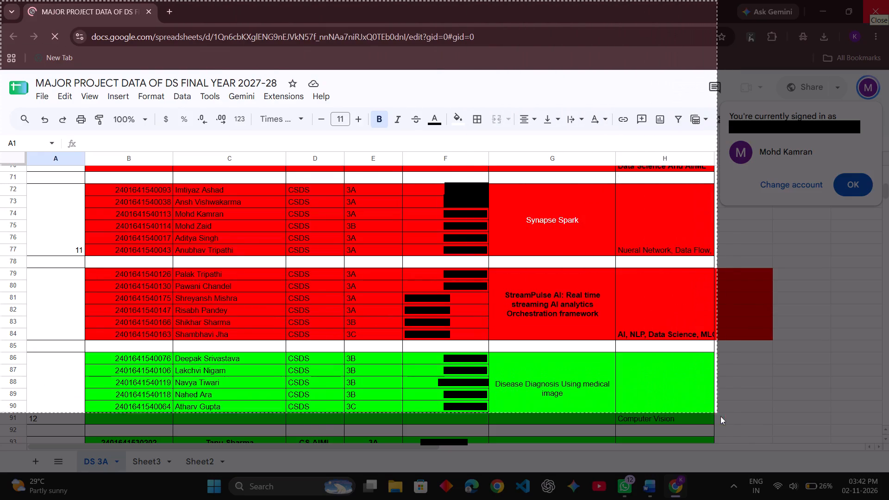
left_click_drag(720, 416, 888, 499)
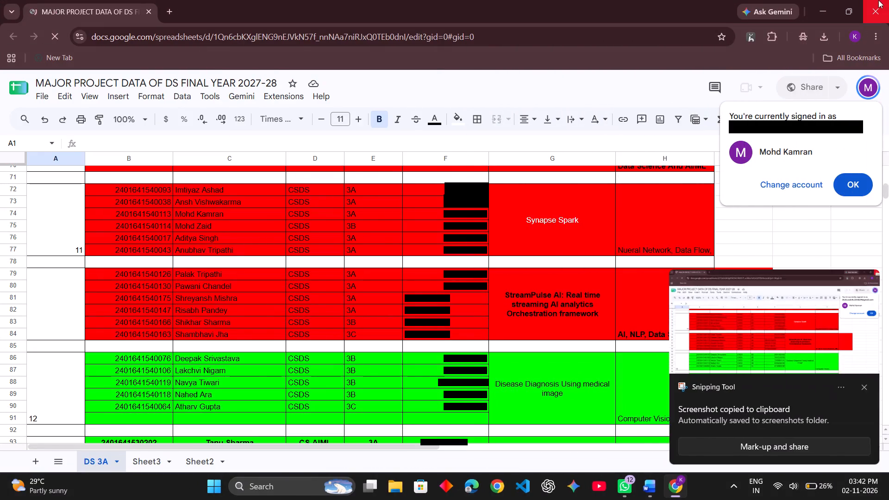
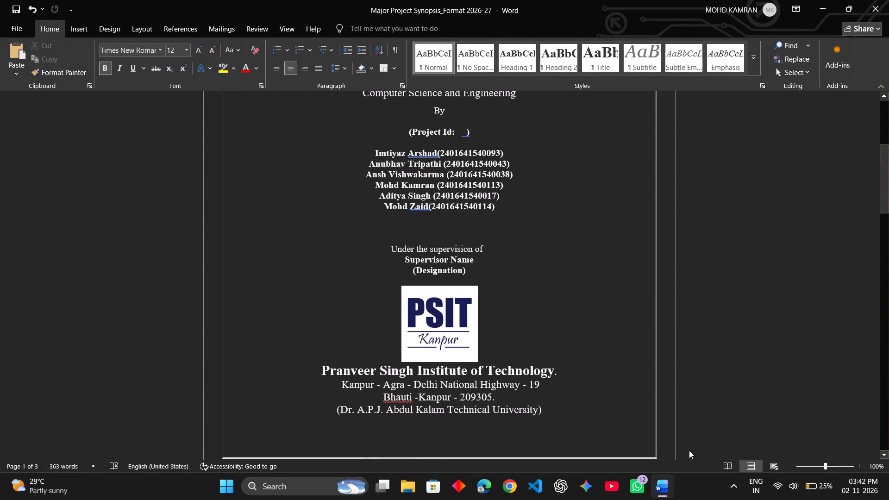
Place the text cursor between the empty quotation marks below ON on the synopsis title page.
scroll(610, 298, "up", 3)
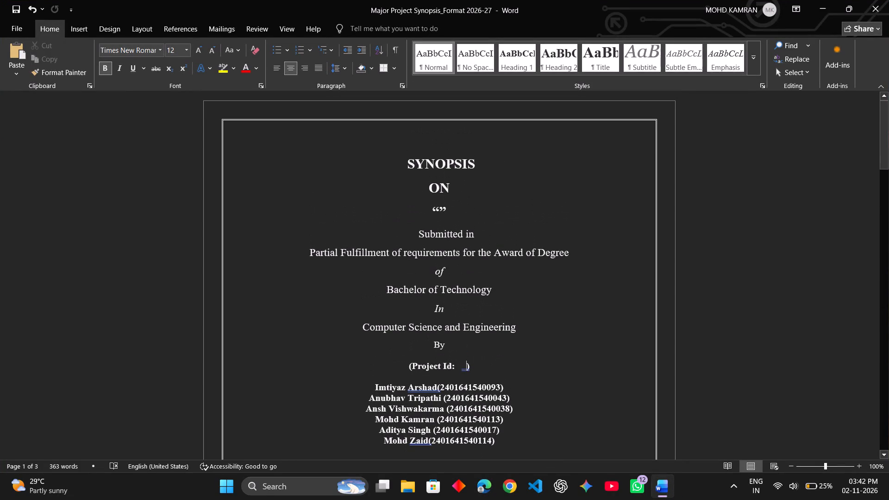
left_click(612, 266)
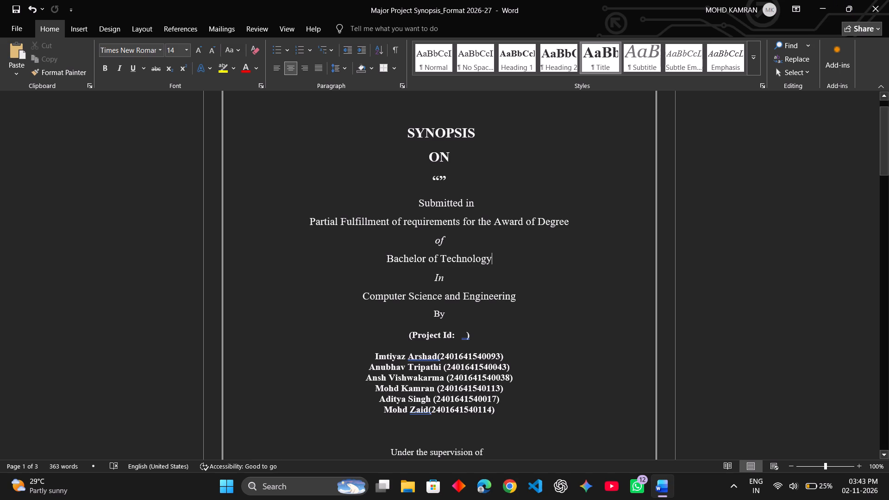
scroll(656, 216, "up", 1)
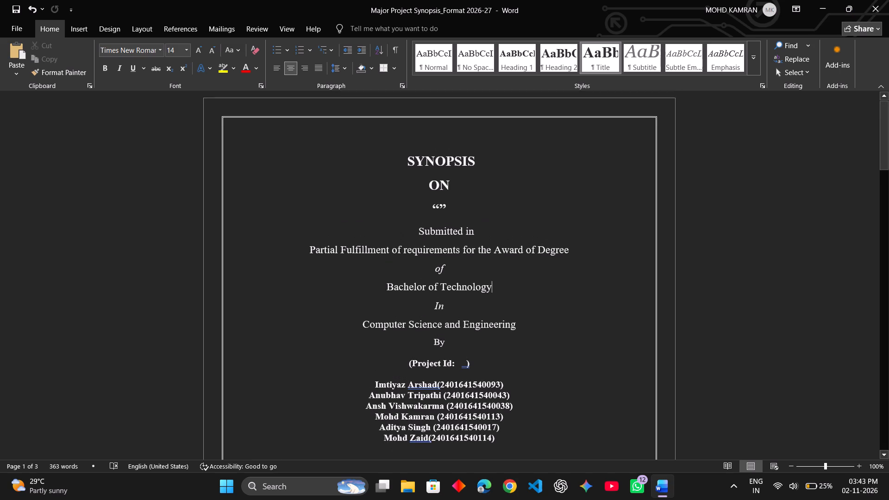
scroll(656, 216, "up", 1)
left_click(442, 211)
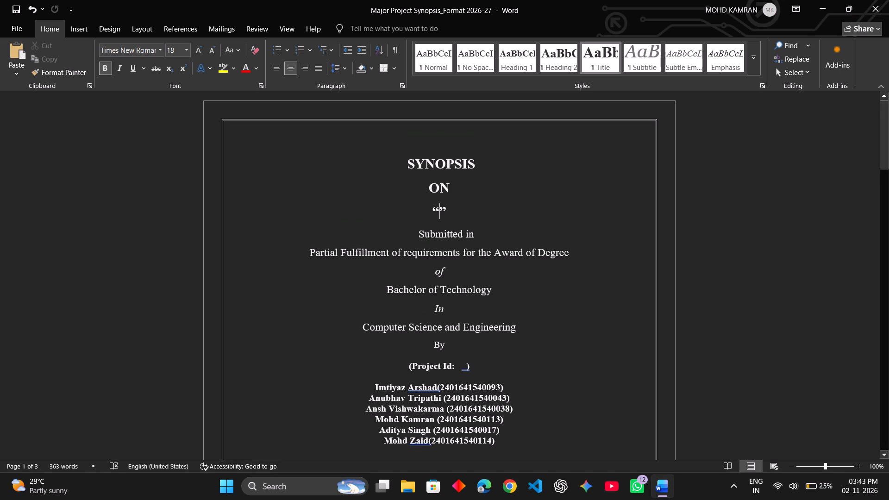
left_click(319, 493)
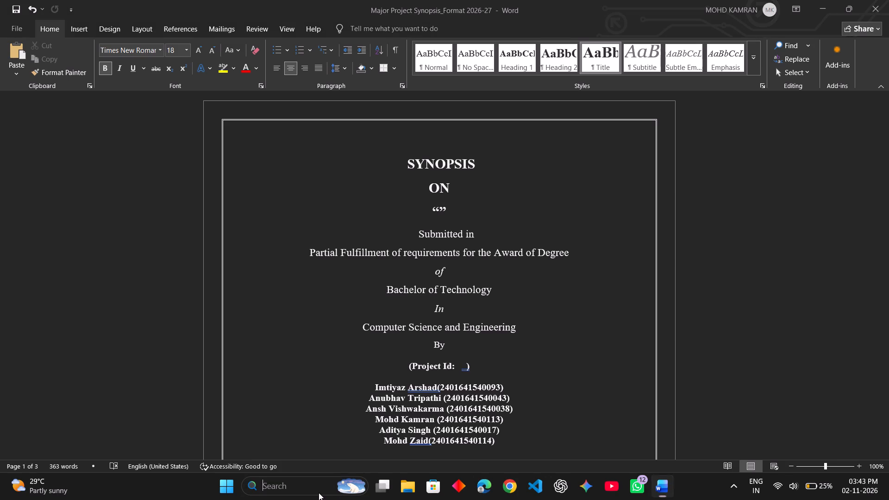
double_click(408, 490)
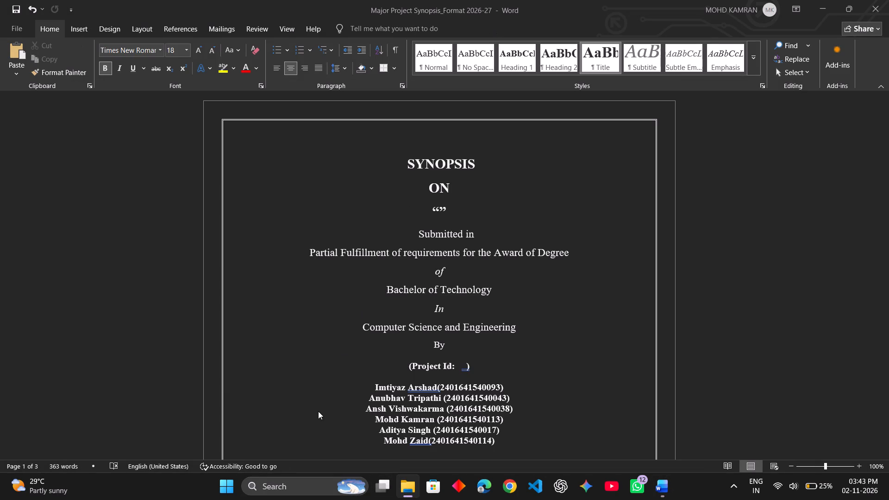
left_click(829, 7)
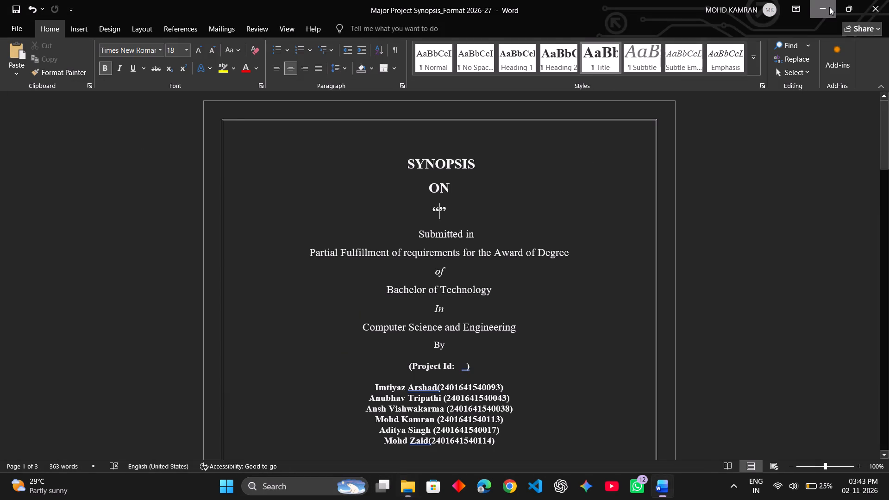
left_click(404, 490)
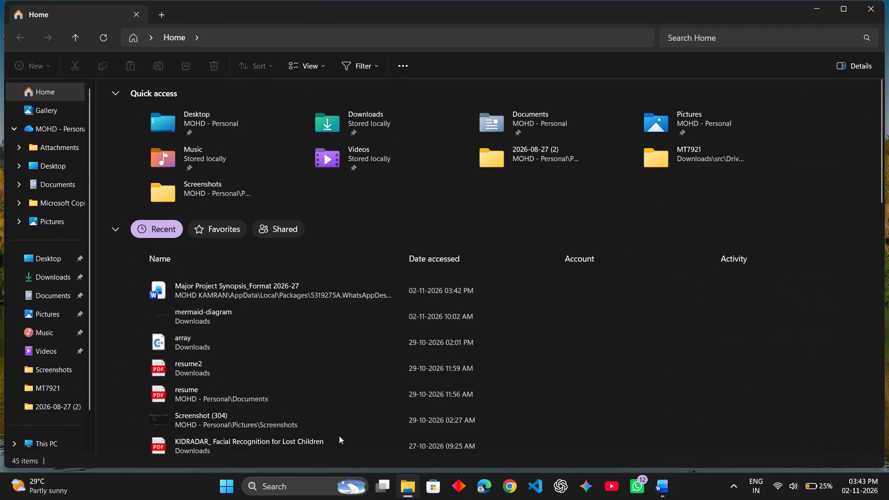
left_click(50, 373)
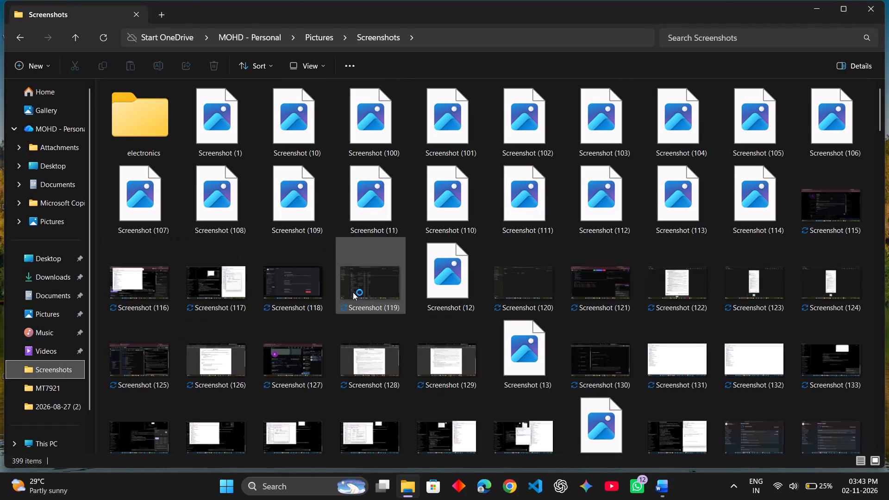
scroll(353, 292, "down", 11)
scroll(353, 292, "up", 20)
scroll(353, 292, "up", 3)
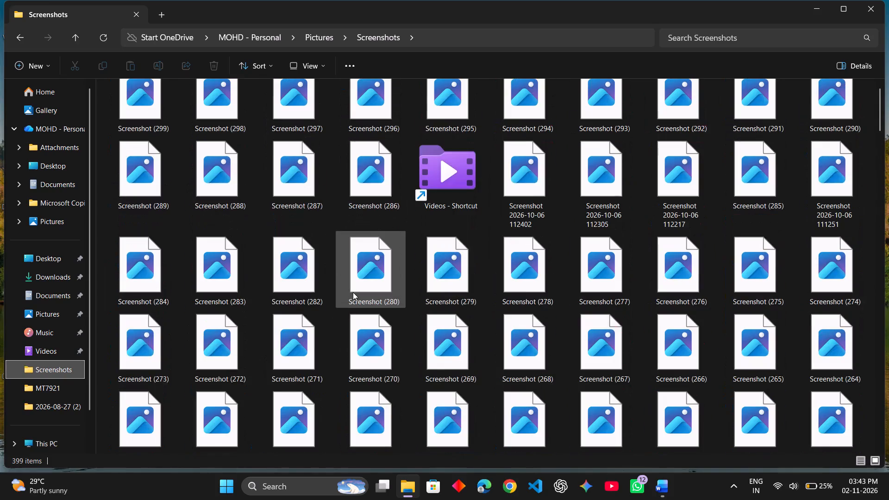
scroll(353, 292, "up", 7)
left_click(229, 132)
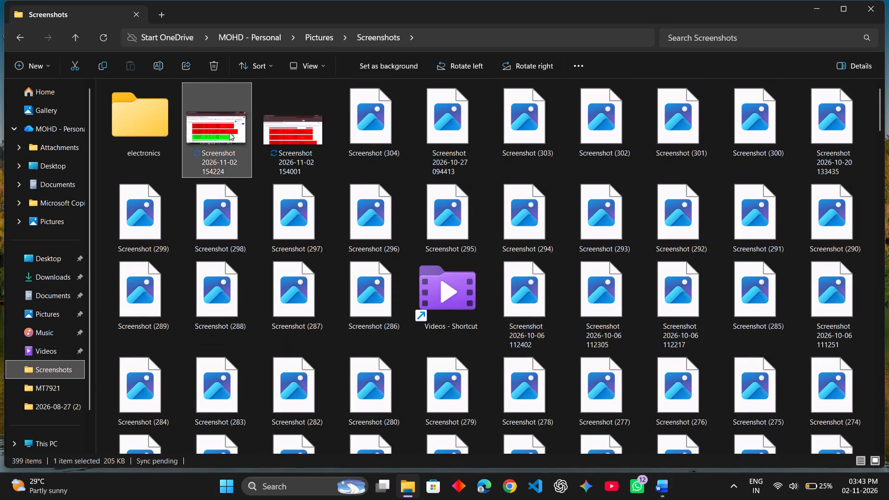
double_click(229, 132)
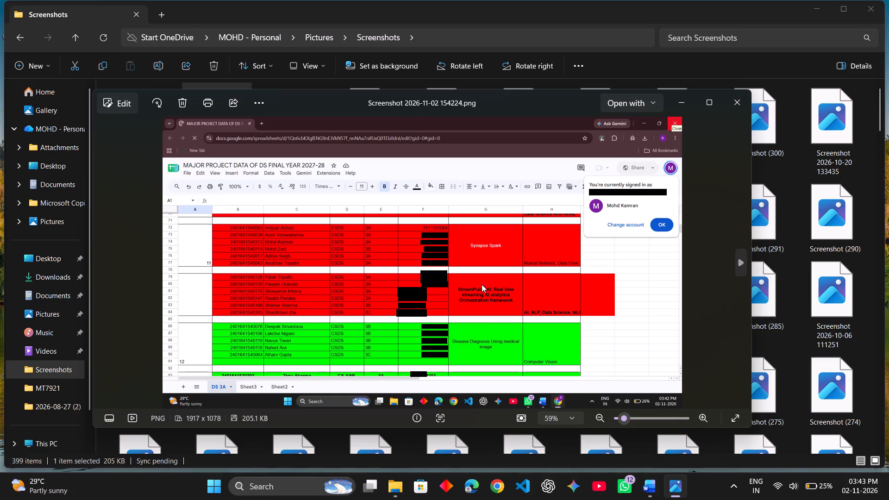
left_click(726, 100)
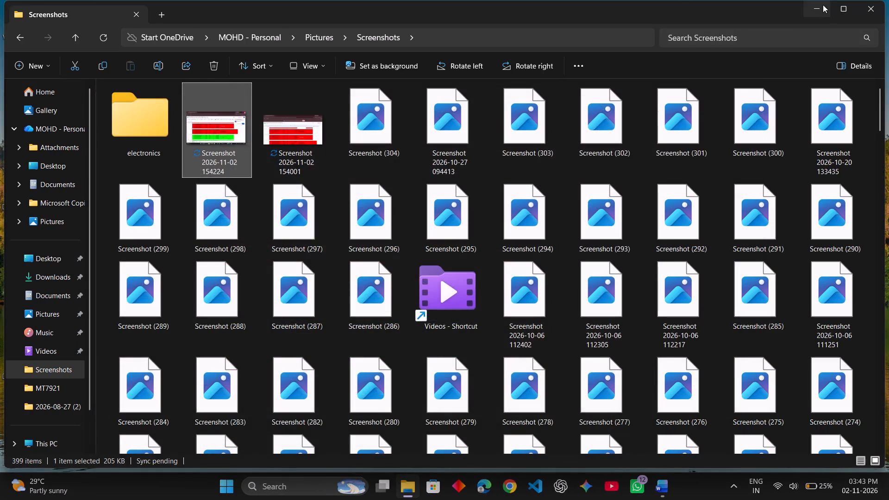
left_click(822, 3)
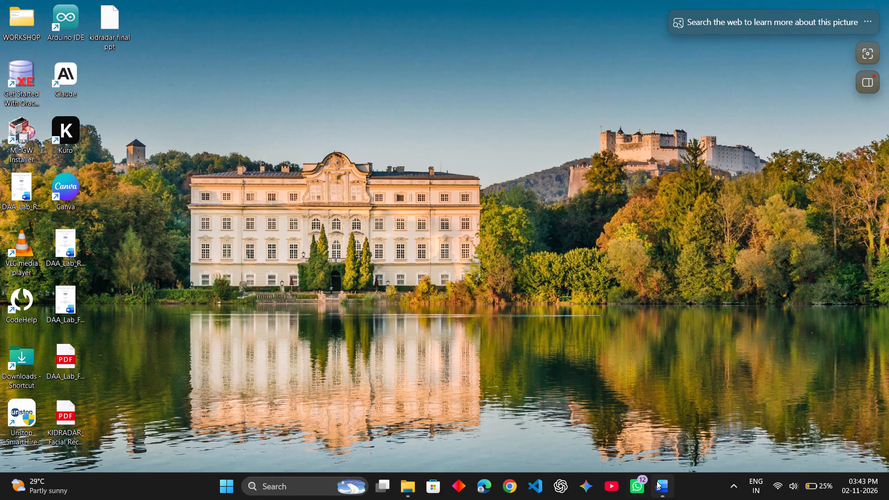
Return to the Word synopsis and enter SYNAPSE SPARK as the project title between the quotation marks.
left_click(657, 481)
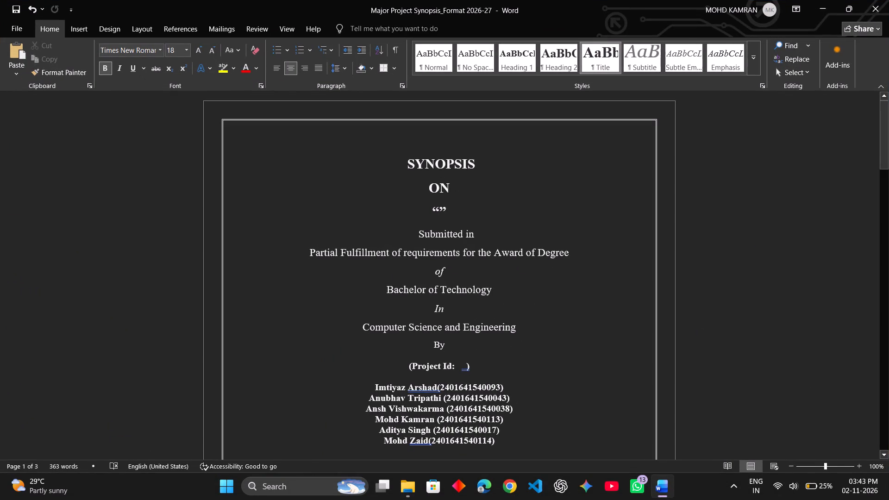
key("s")
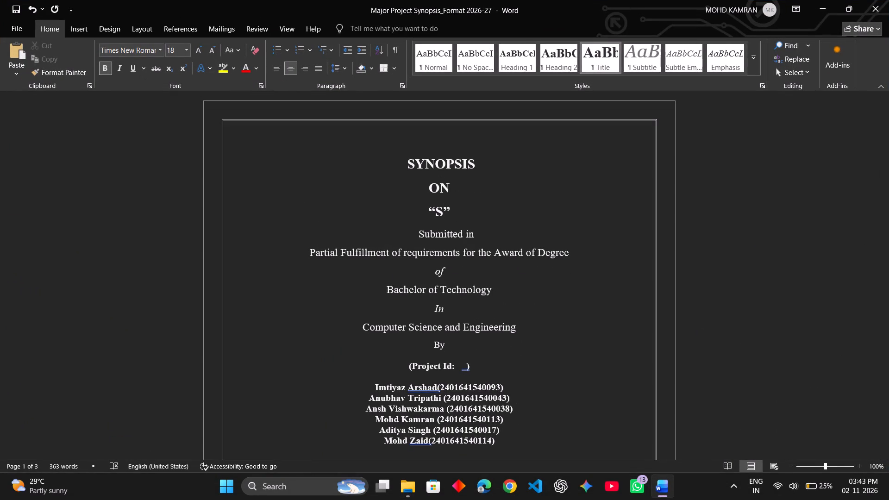
type("YNAP")
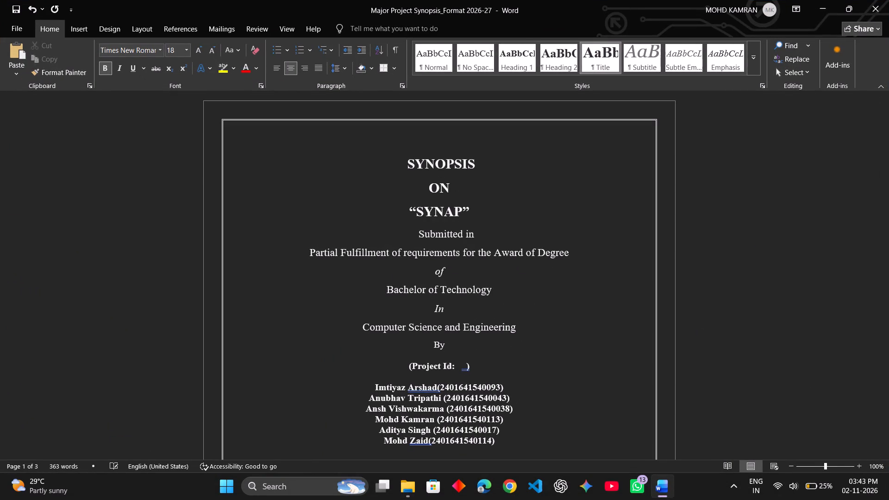
type("SE SPARK")
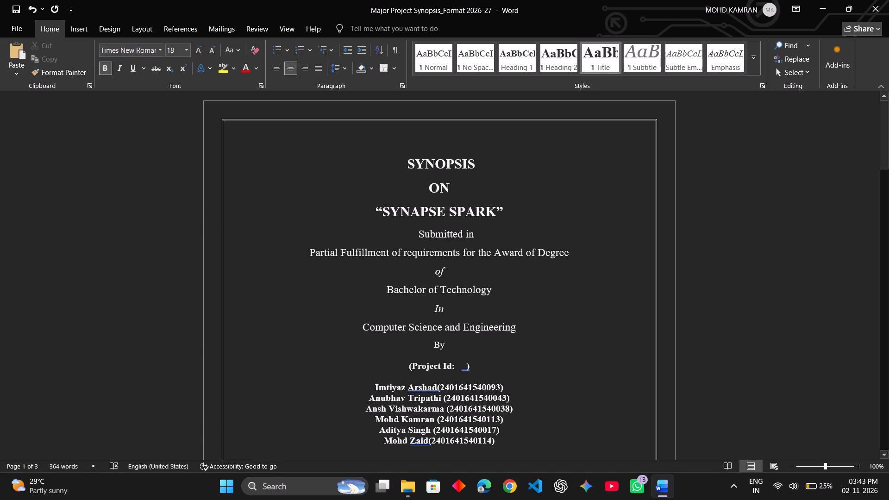
left_click(598, 283)
Look through the synopsis template's section instructions and formatting guidelines, and review the title page's project ID, team and supervisor entries.
scroll(645, 314, "down", 3)
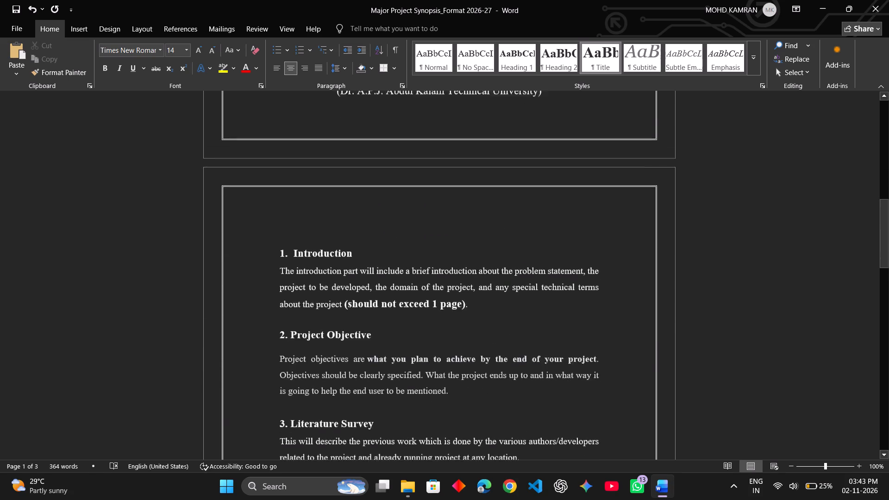
scroll(645, 314, "up", 2)
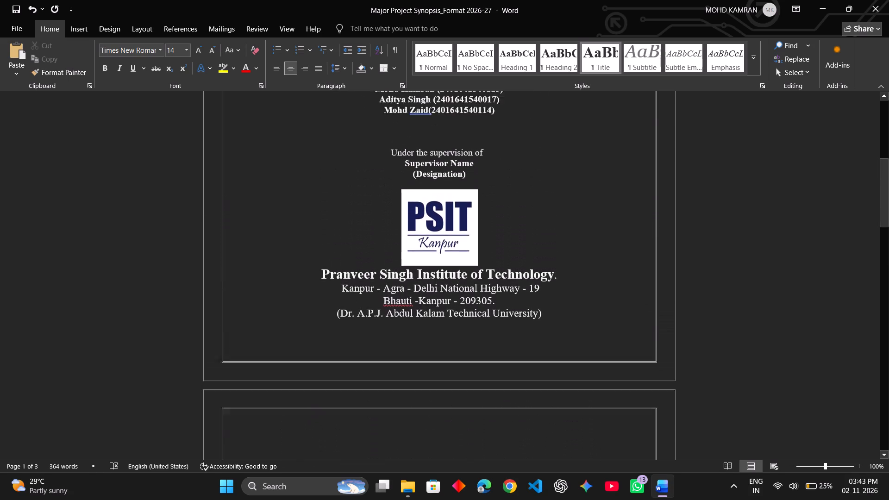
scroll(645, 314, "up", 1)
scroll(645, 314, "down", 1)
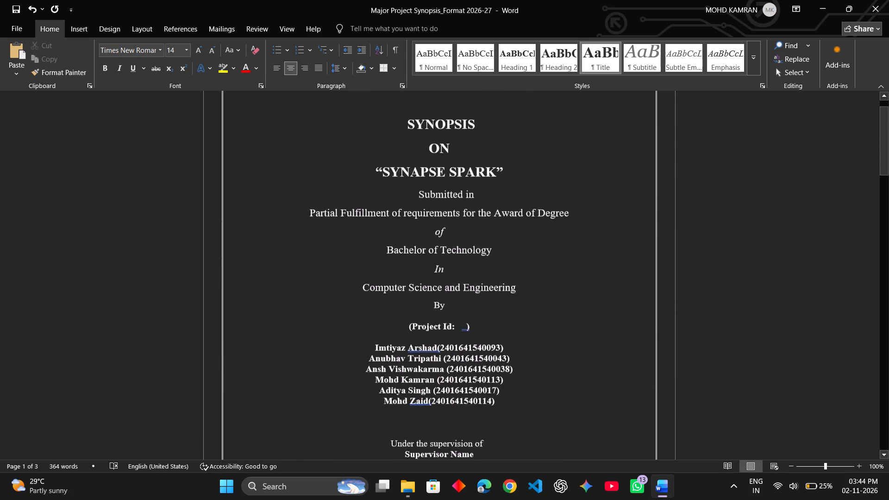
scroll(645, 314, "down", 3)
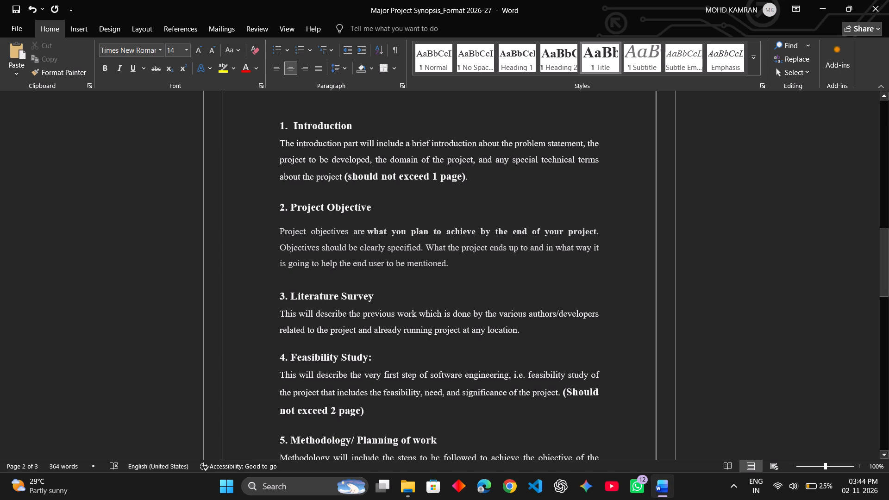
scroll(645, 314, "down", 10)
scroll(645, 314, "up", 1)
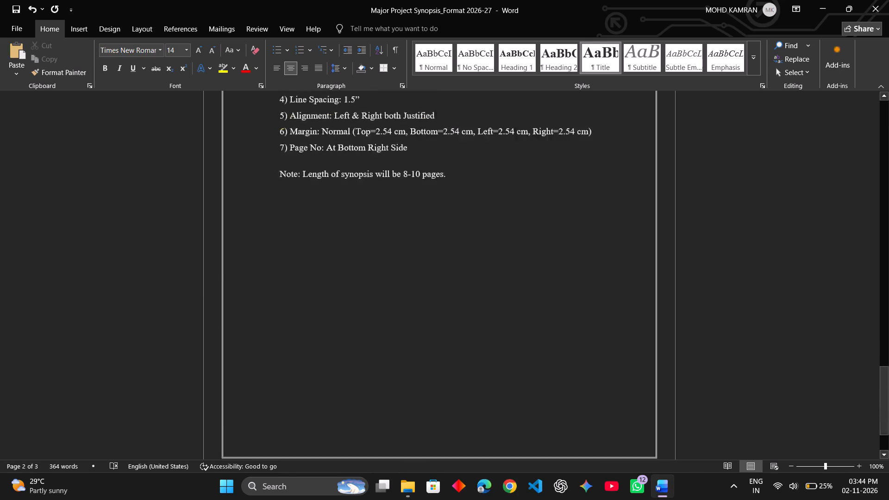
scroll(645, 314, "up", 3)
scroll(645, 314, "down", 5)
scroll(645, 314, "up", 4)
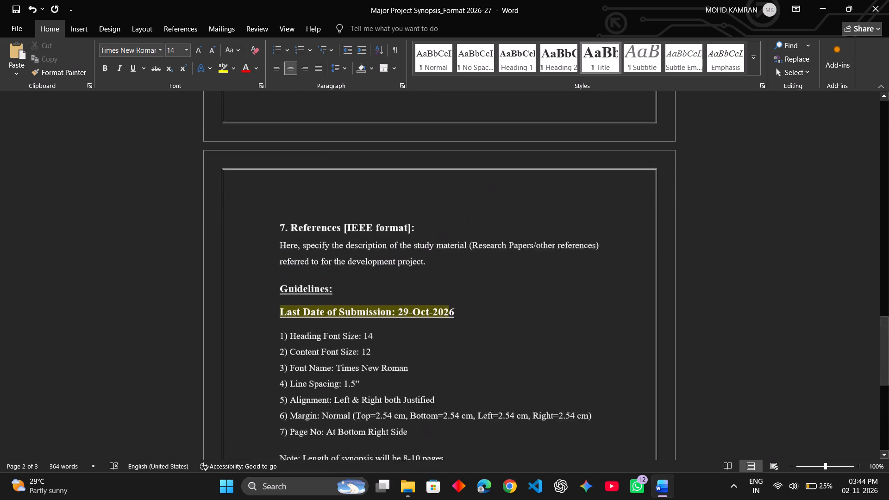
scroll(645, 314, "up", 4)
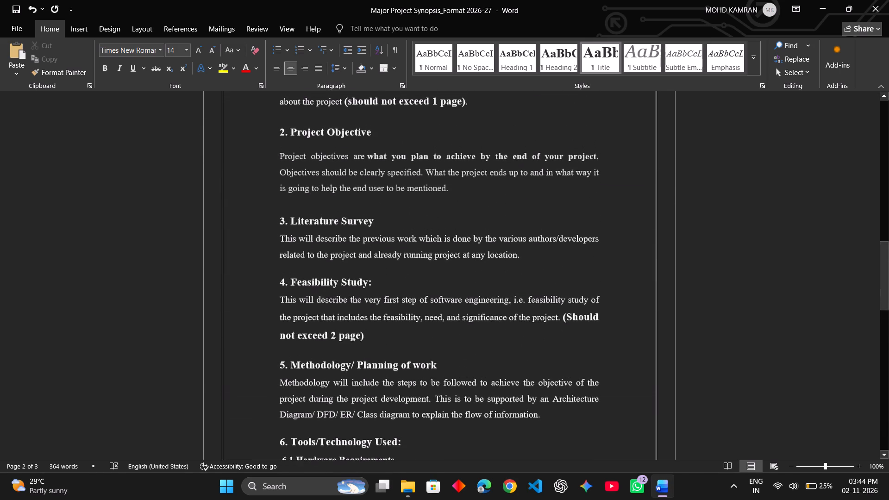
scroll(645, 314, "up", 4)
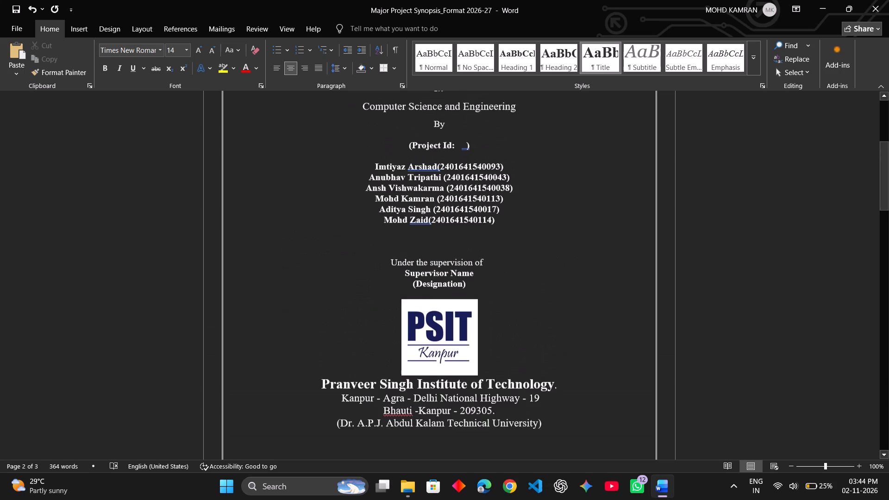
scroll(645, 314, "up", 1)
scroll(645, 314, "down", 1)
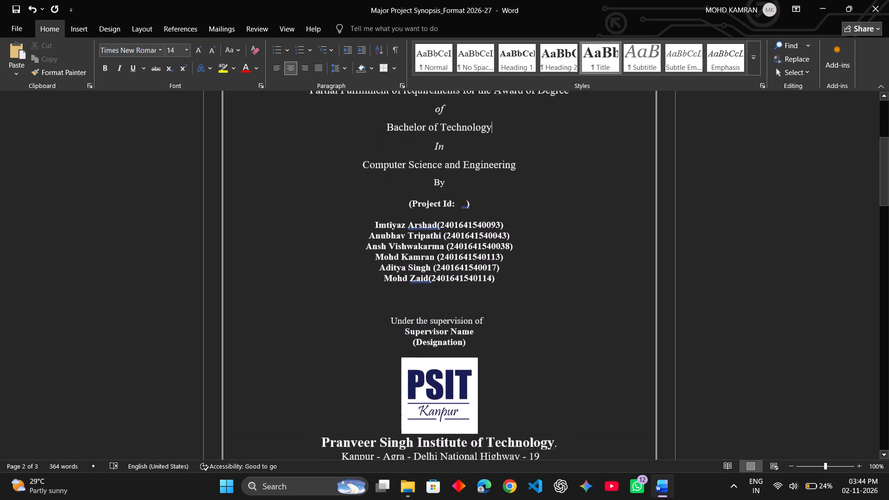
scroll(645, 314, "down", 1)
left_click(491, 248)
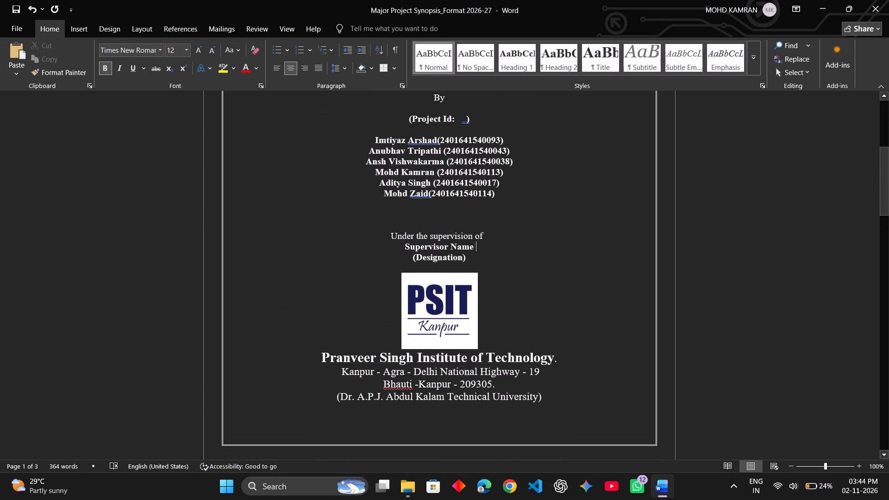
scroll(602, 215, "up", 2)
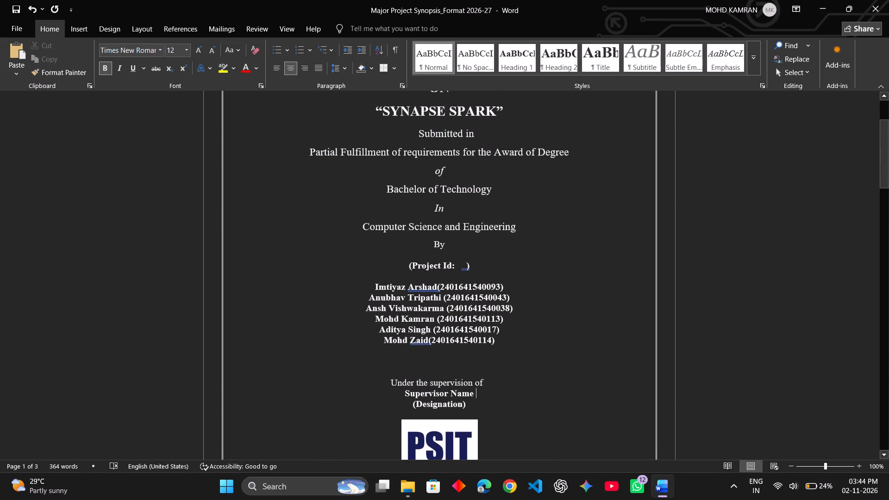
scroll(602, 215, "up", 1)
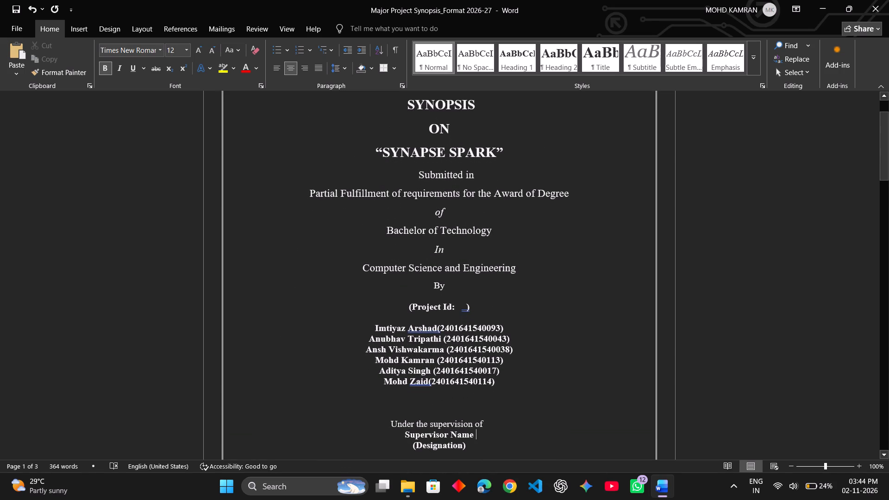
scroll(602, 215, "right", 1)
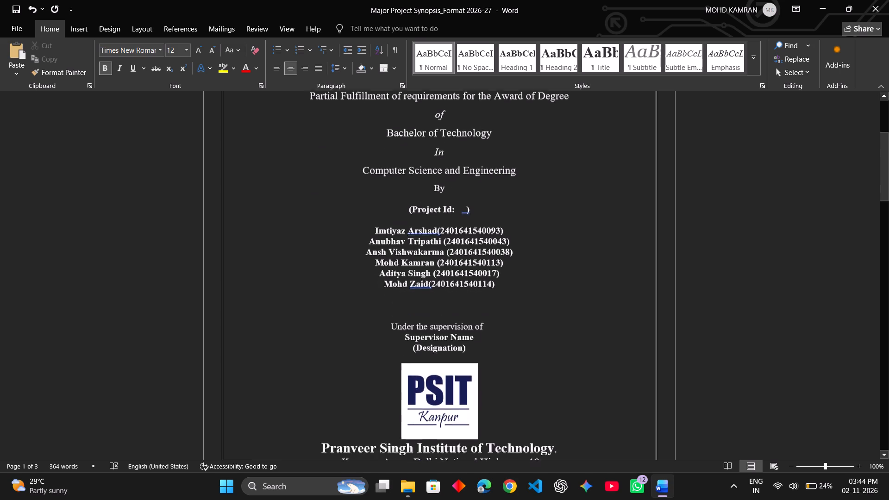
scroll(602, 215, "right", 1)
scroll(620, 278, "up", 1)
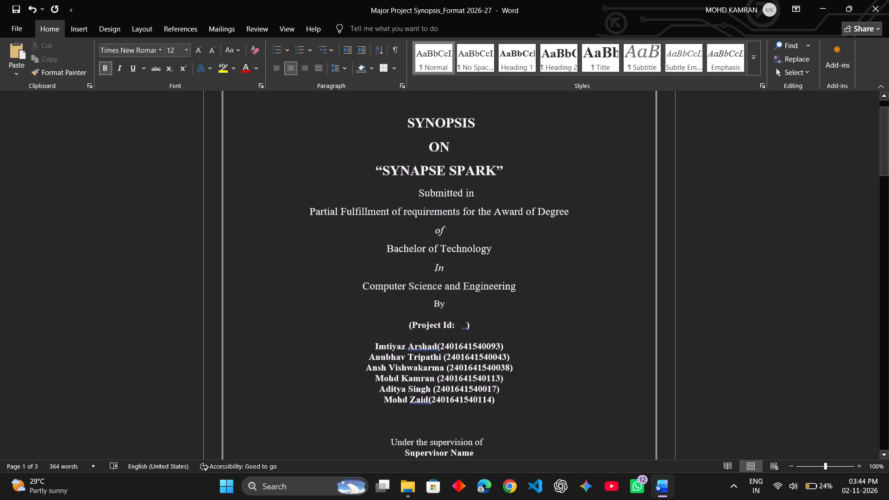
scroll(620, 278, "up", 1)
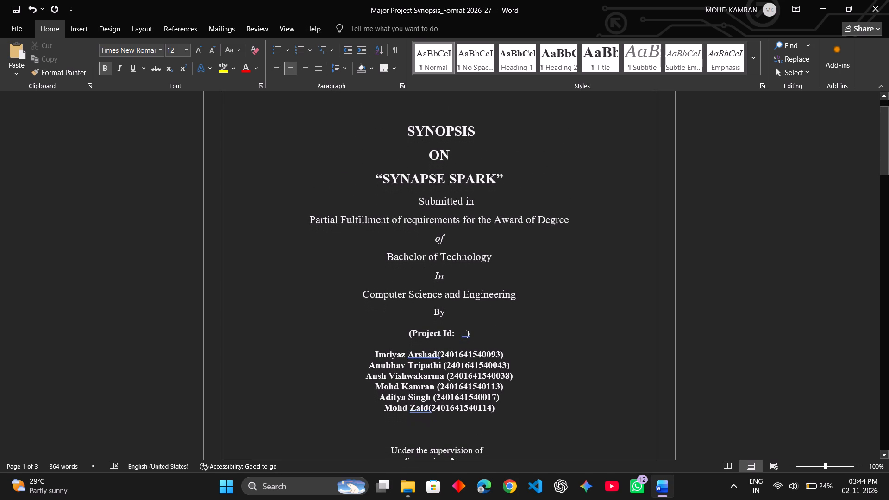
Save the Major Project Synopsis document.
key("ctrl+s")
key("ctrl+s")
Save the synopsis document again with its title page entries.
key("ctrl+s")
key("ctrl+s")
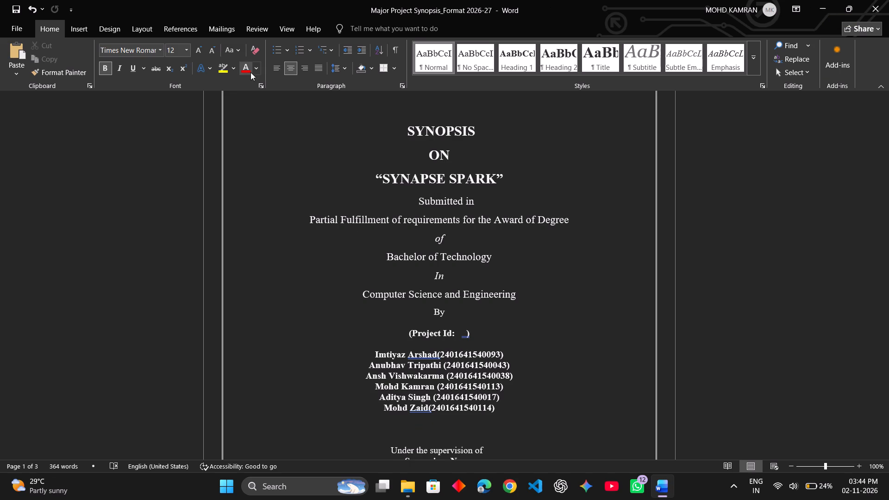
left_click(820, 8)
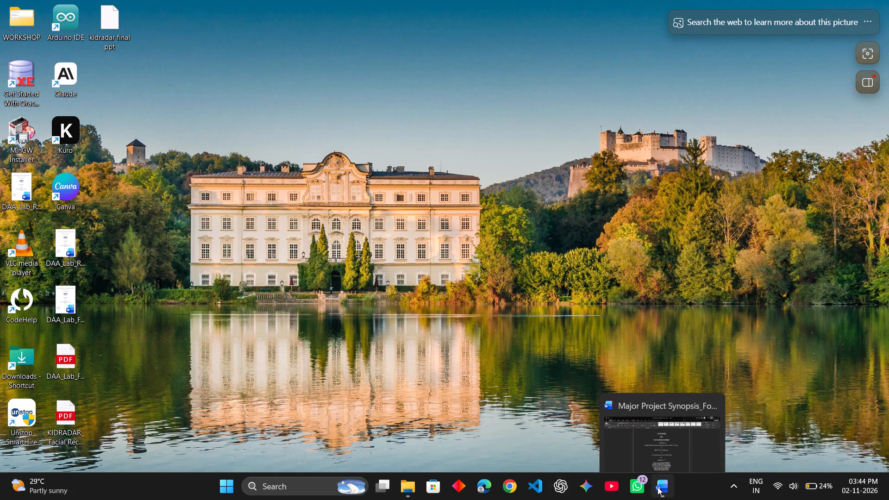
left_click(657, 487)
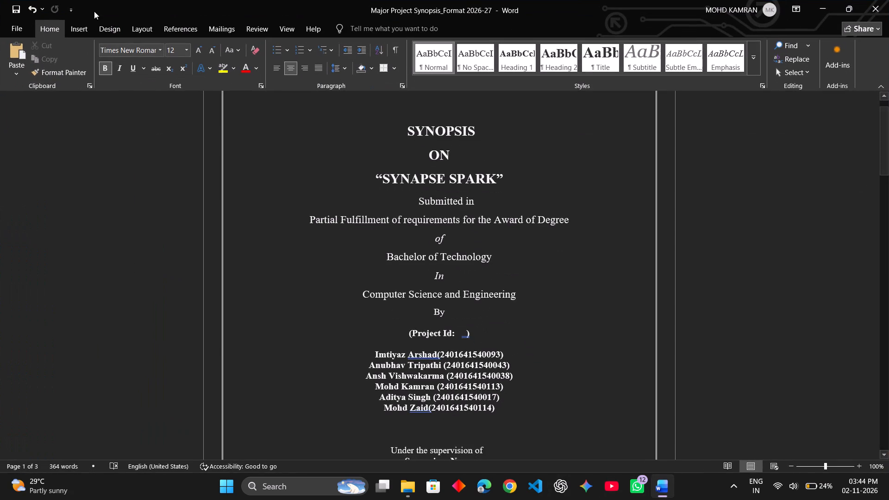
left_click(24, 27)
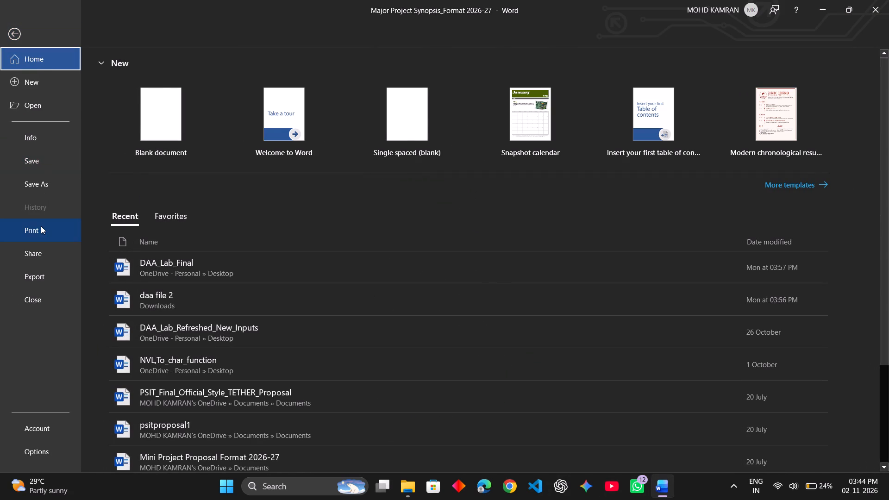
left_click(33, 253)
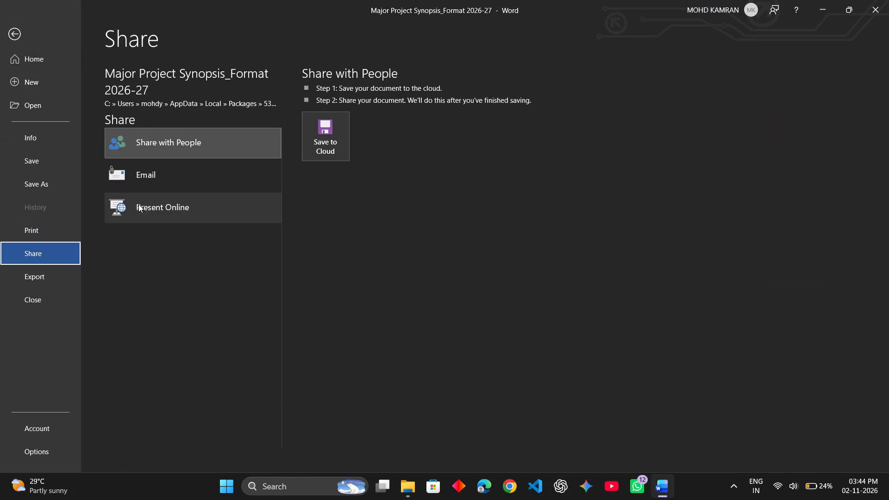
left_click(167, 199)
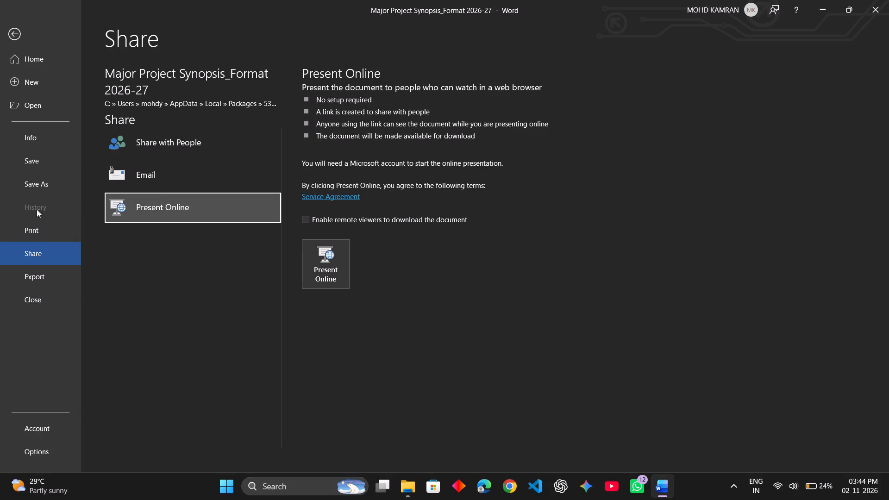
Save a copy of the synopsis to the Desktop as a Word Document named Major Project Synopsis_Format 2026-27.
left_click(38, 178)
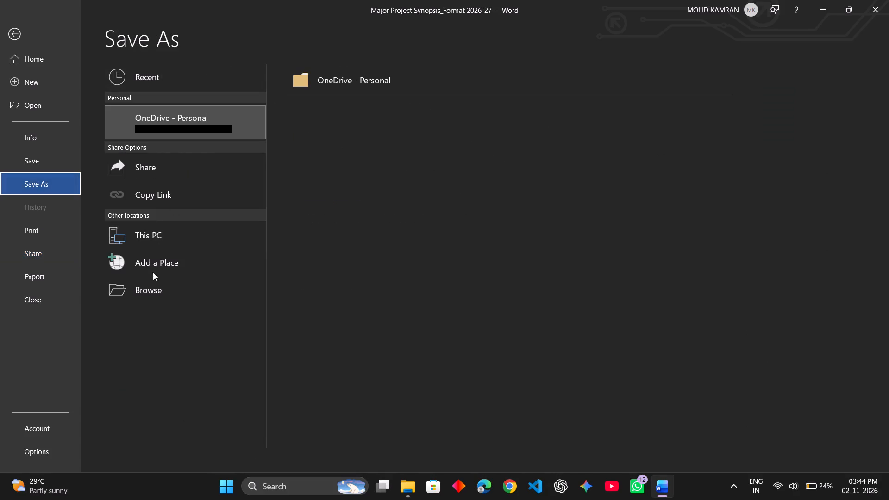
left_click(159, 234)
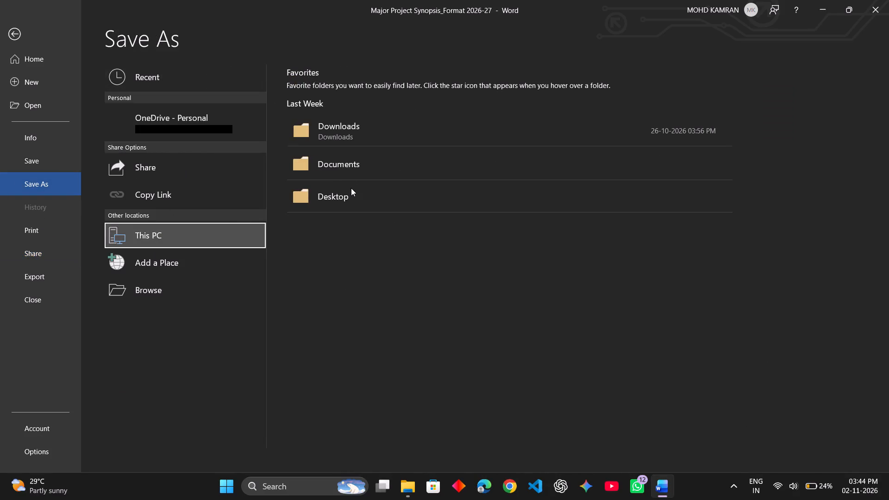
left_click(351, 188)
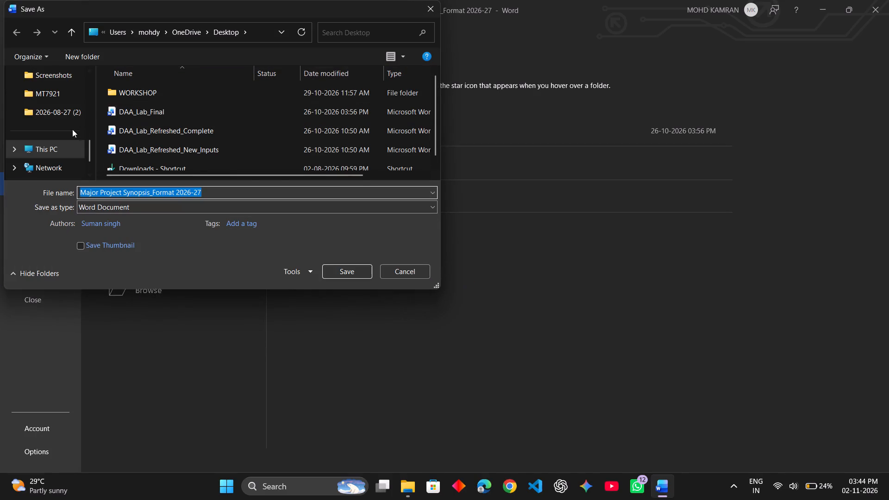
scroll(66, 136, "up", 4)
scroll(62, 96, "up", 1)
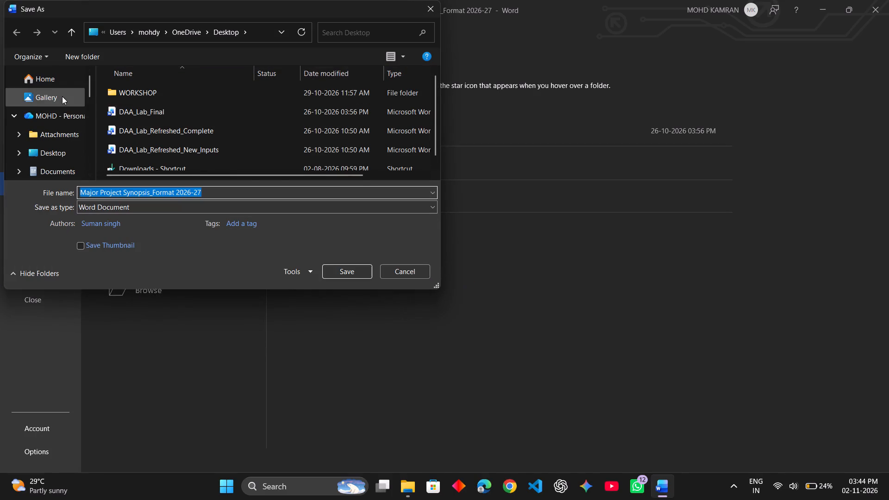
left_click(55, 150)
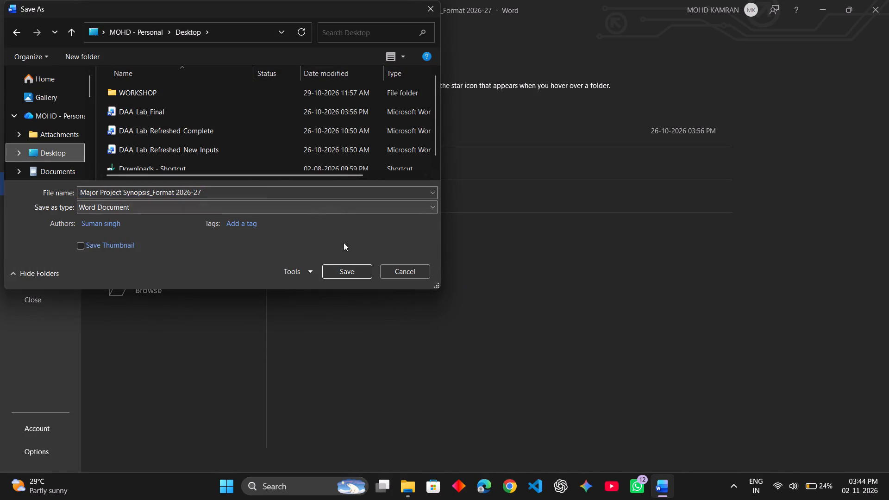
left_click(339, 274)
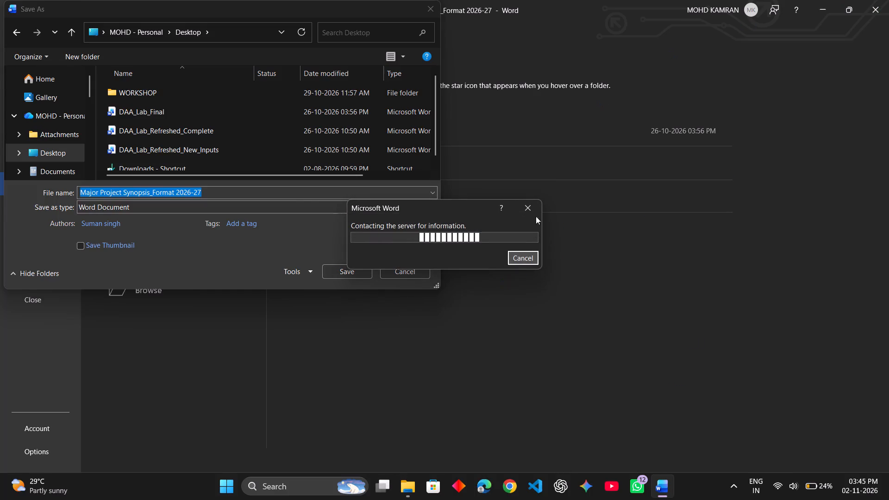
left_click(434, 5)
Switch to the desktop and copy the Major Project Synopsis Word file for pasting elsewhere.
left_click(826, 6)
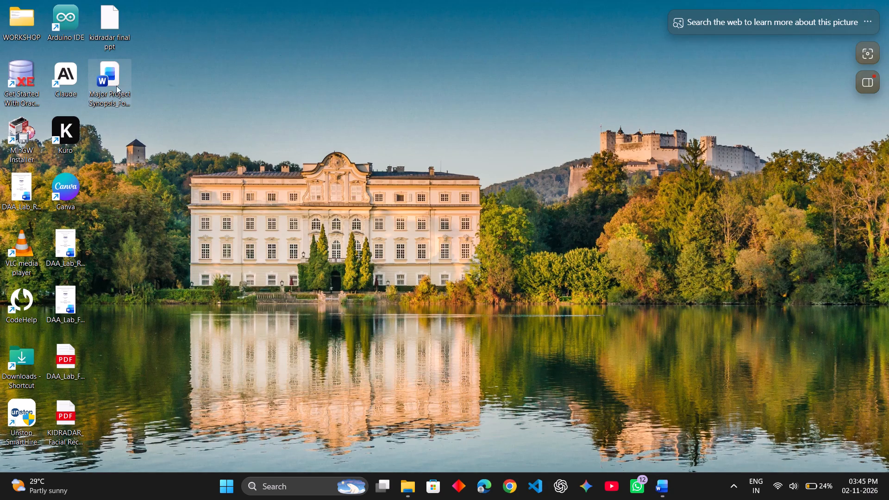
right_click(113, 78)
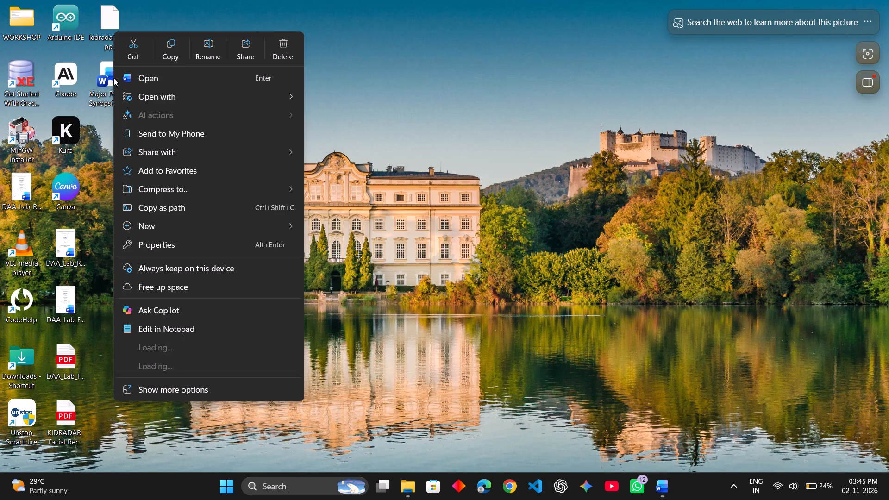
left_click(176, 50)
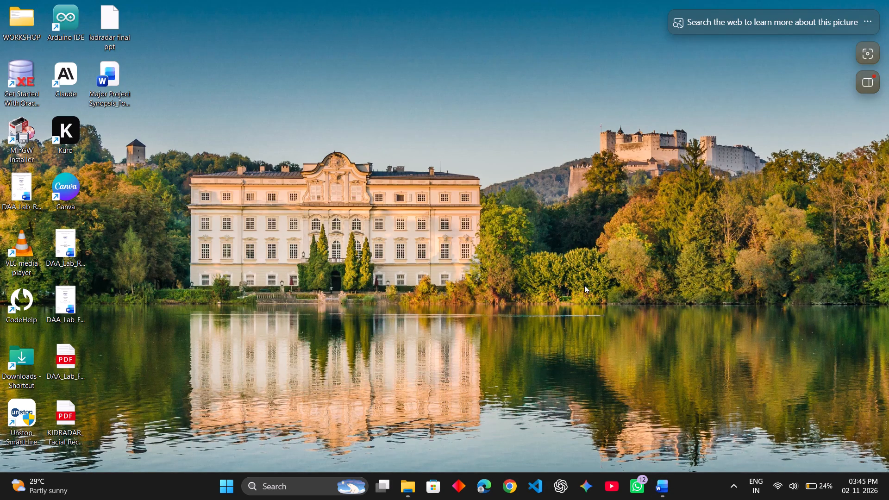
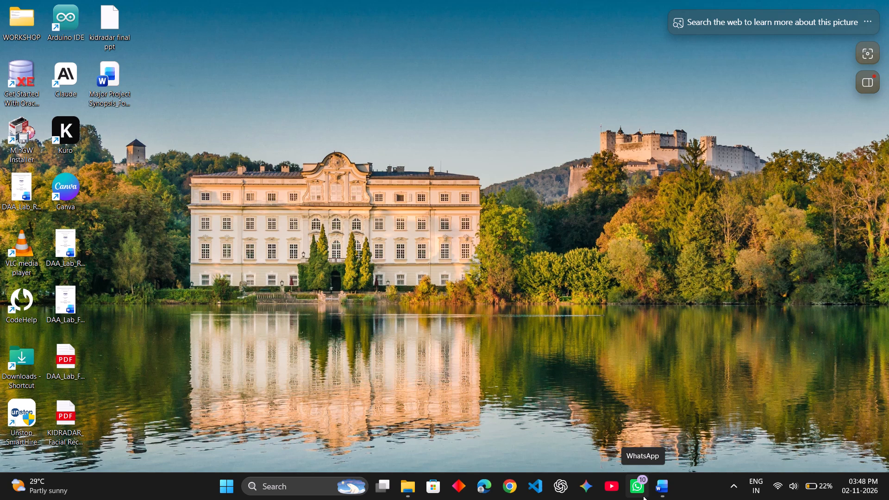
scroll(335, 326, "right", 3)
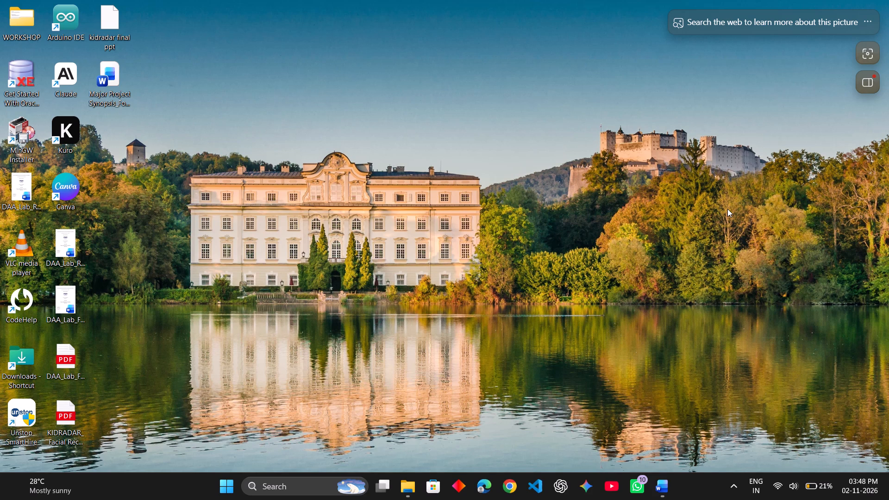
Take a rectangular screen snip of the desktop wallpaper, framing the whole palace building down to the lake's shoreline.
key("Print")
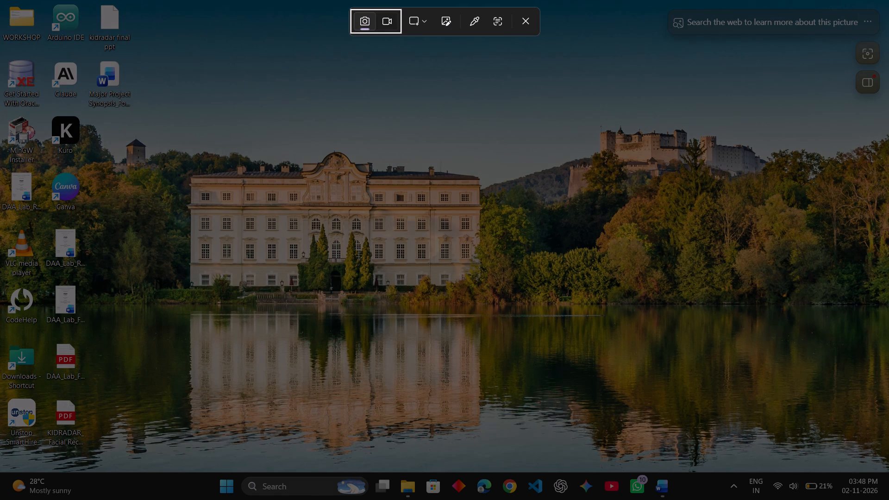
left_click_drag(175, 150, 469, 334)
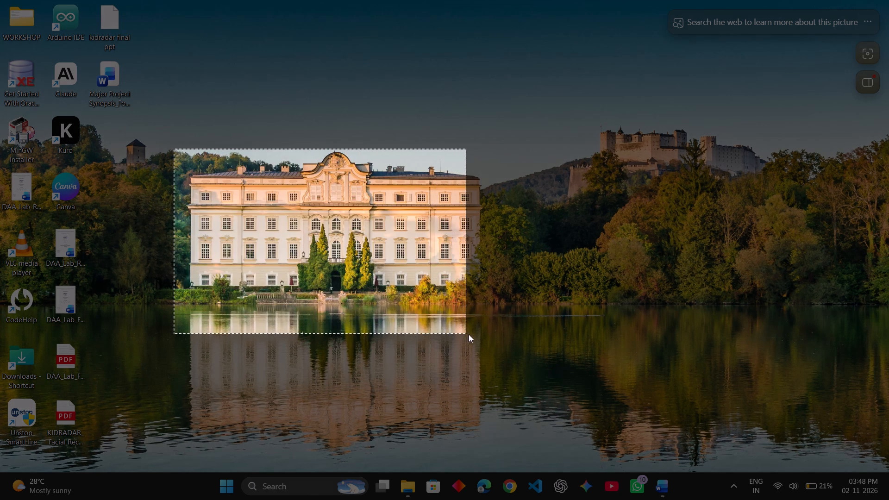
left_click_drag(469, 334, 491, 310)
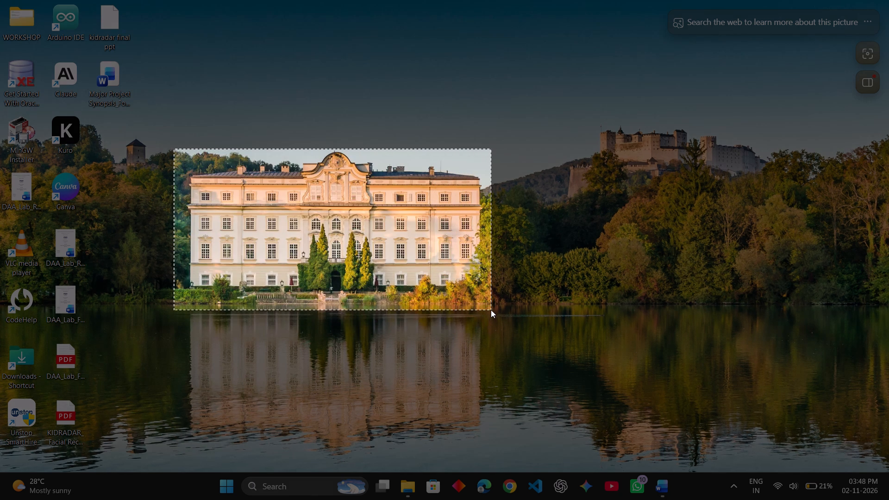
Complete the rectangular snip of the palace building in the desktop wallpaper, down to the lake's shoreline.
left_click_drag(491, 310, 494, 310)
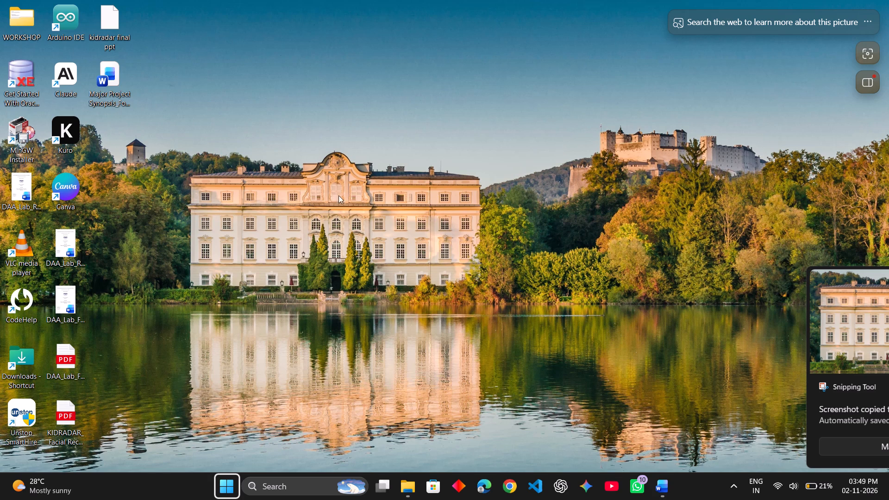
Switch to the synopsis document in Word and review the title page from the team list to the institute details.
left_click(664, 483)
scroll(643, 324, "down", 1)
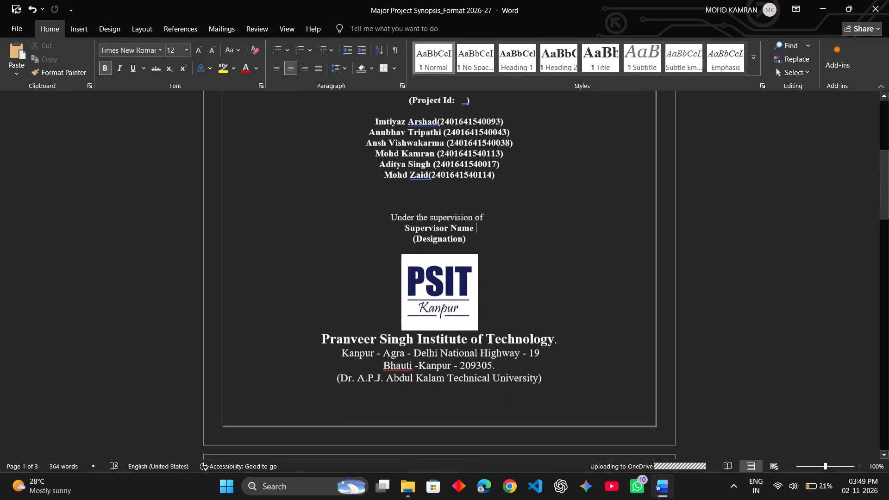
scroll(643, 324, "down", 1)
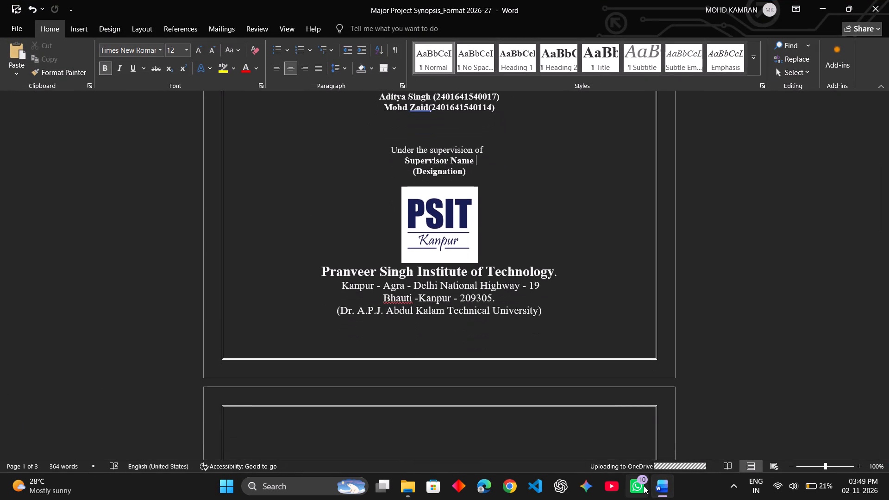
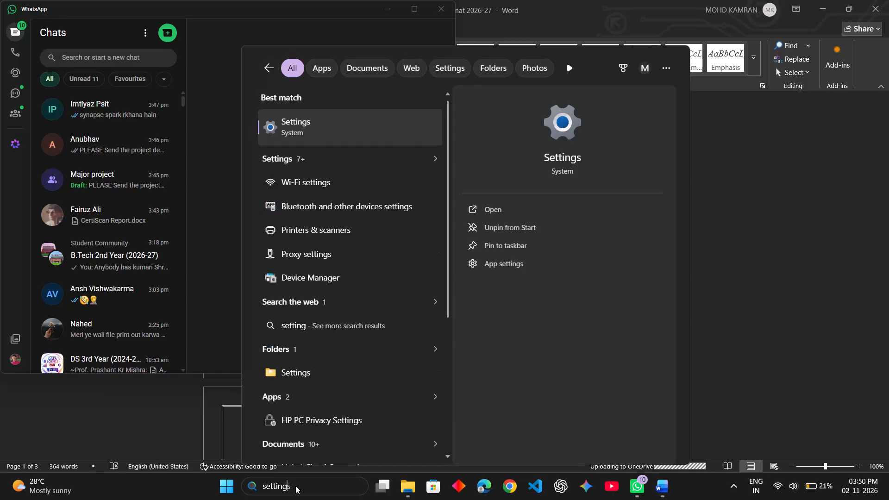
Return to the synopsis document and replace the Supervisor Name placeholder below "Under the supervision of" with the supervisor's actual name.
left_click(718, 139)
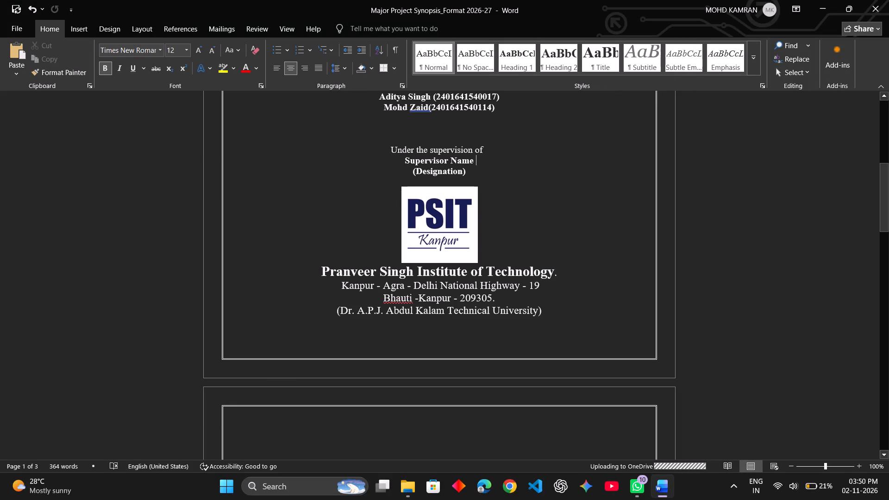
key("BackSpace")
key("BackSpace")
key("BackSpace")
key("BackSpace")
key("BackSpace")
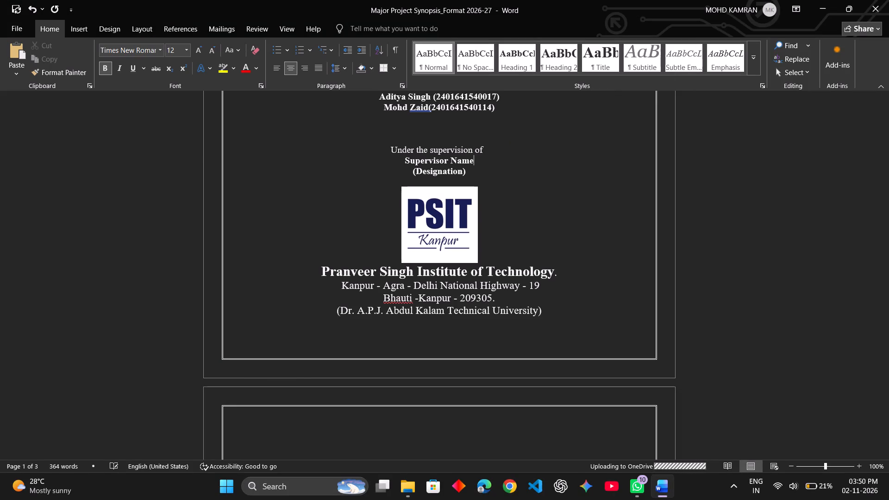
key("BackSpace")
key("BackSpace")
key("BackSpace")
key("BackSpace")
key("BackSpace")
key("BackSpace")
key("BackSpace")
key("BackSpace")
key("BackSpace")
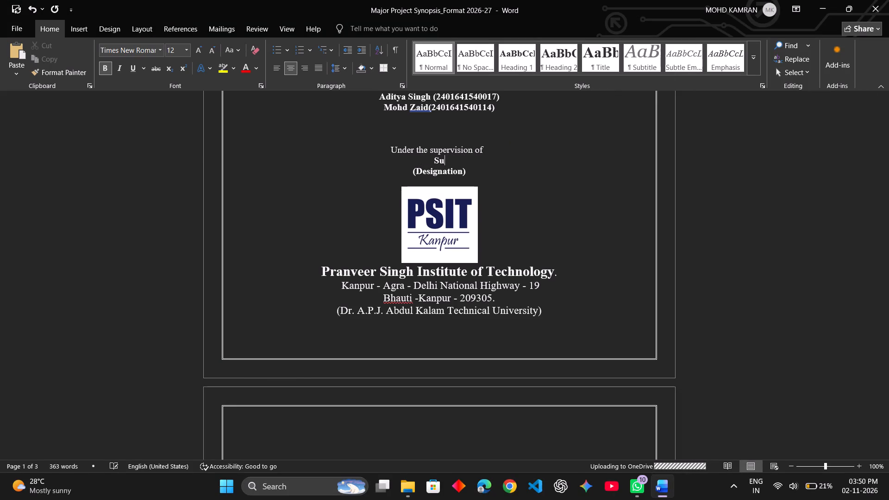
key("BackSpace")
key("BackSpace")
Complete the supervisor's name on the line below "Under the supervision of" on the synopsis title page.
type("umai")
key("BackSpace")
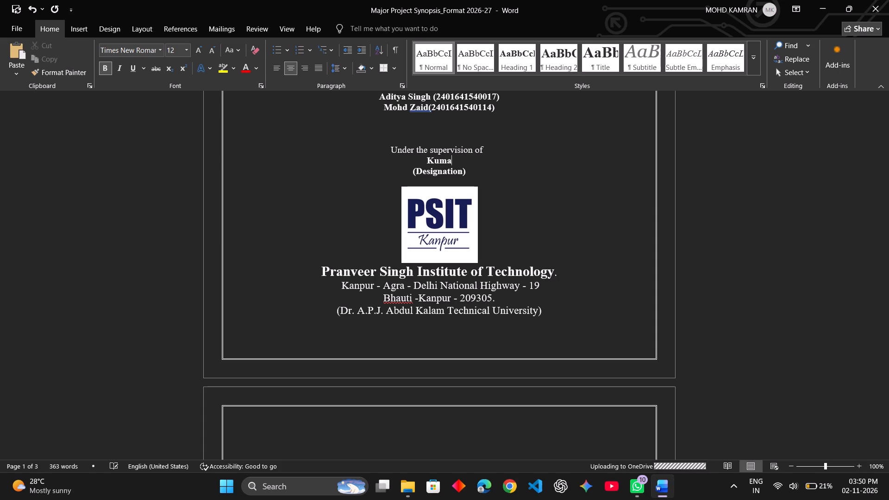
type("ri")
key("space")
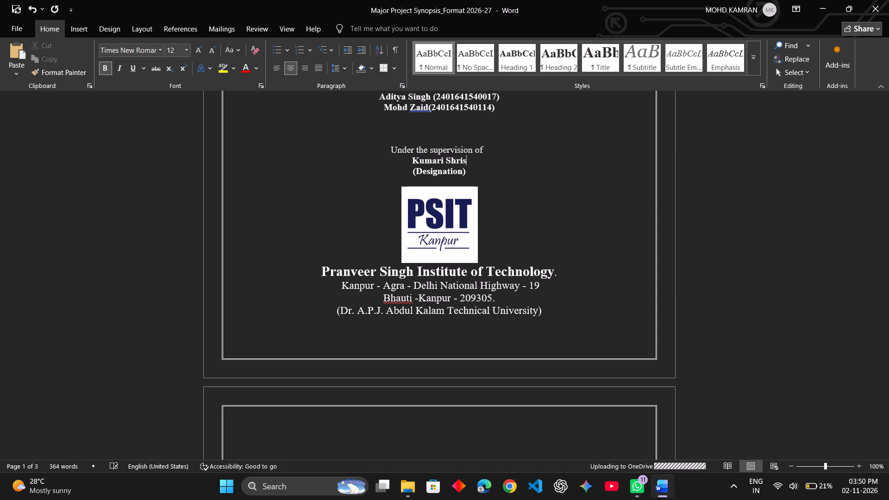
key("BackSpace")
type("ri")
key("BackSpace")
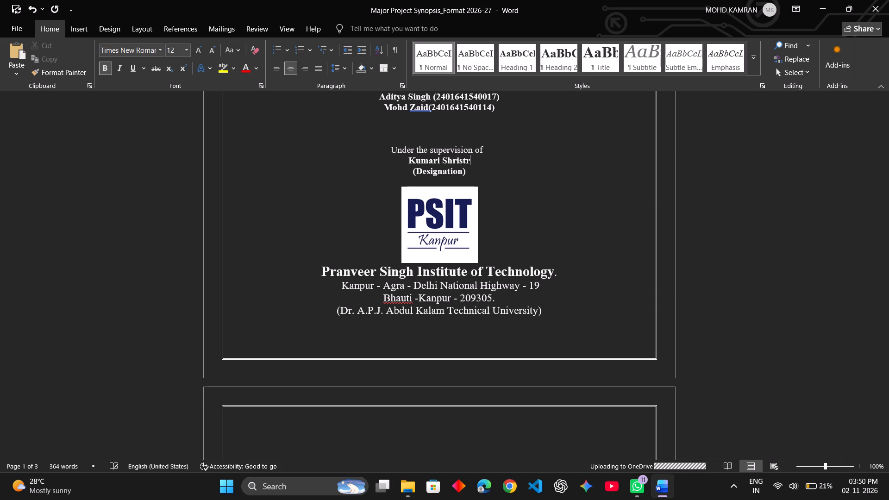
key("i")
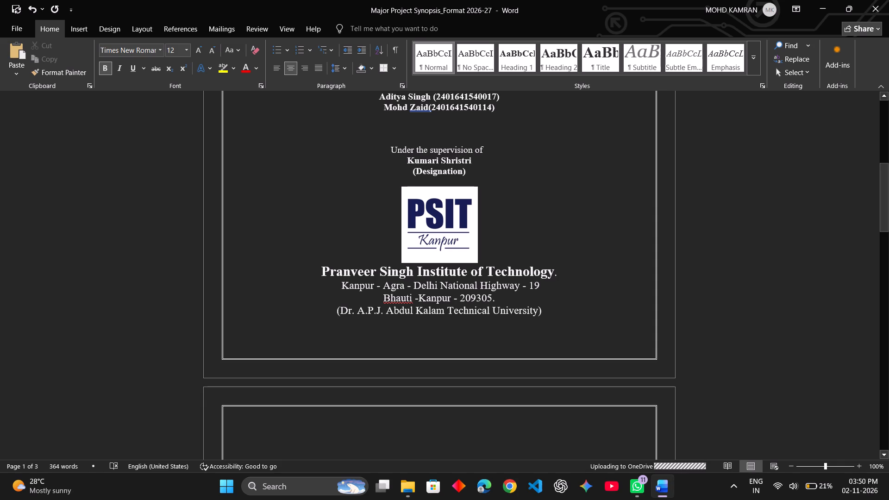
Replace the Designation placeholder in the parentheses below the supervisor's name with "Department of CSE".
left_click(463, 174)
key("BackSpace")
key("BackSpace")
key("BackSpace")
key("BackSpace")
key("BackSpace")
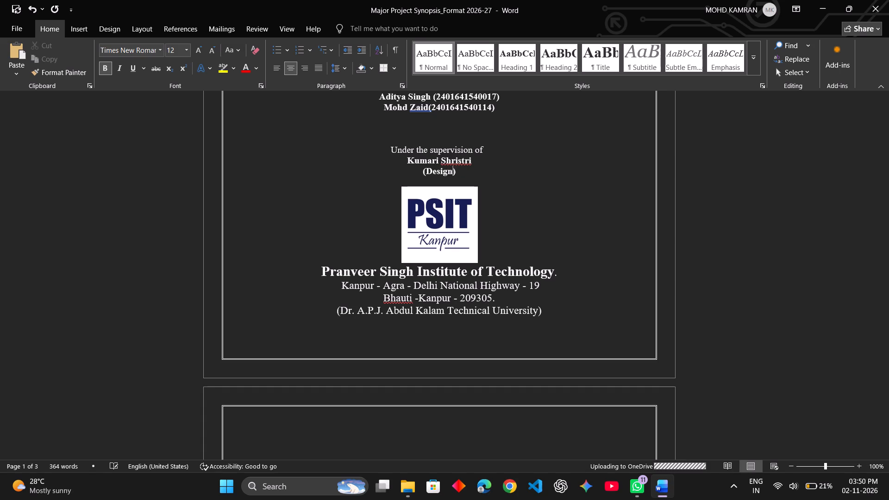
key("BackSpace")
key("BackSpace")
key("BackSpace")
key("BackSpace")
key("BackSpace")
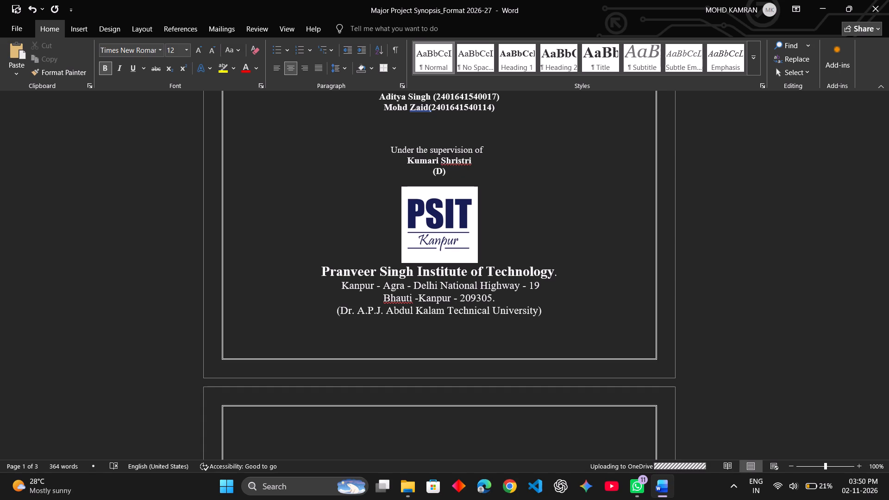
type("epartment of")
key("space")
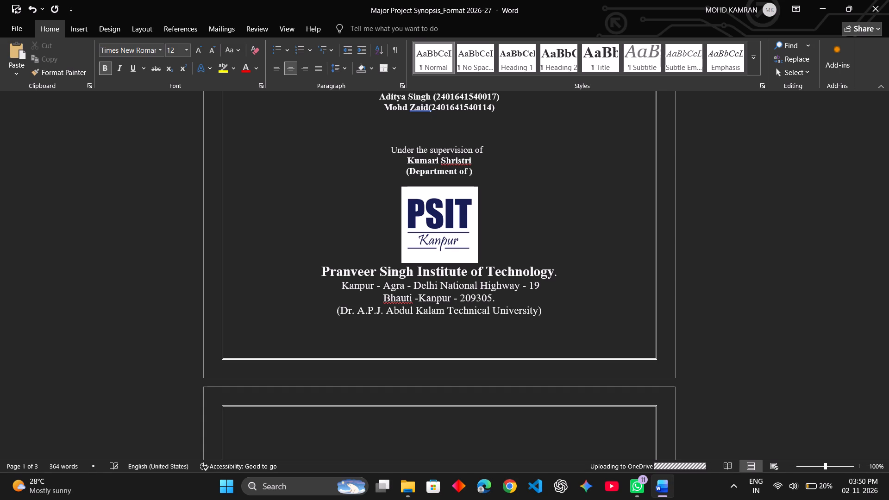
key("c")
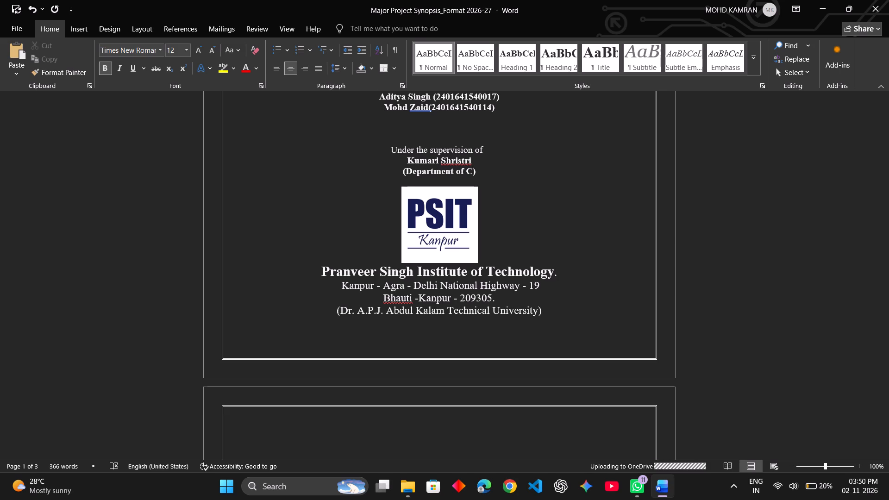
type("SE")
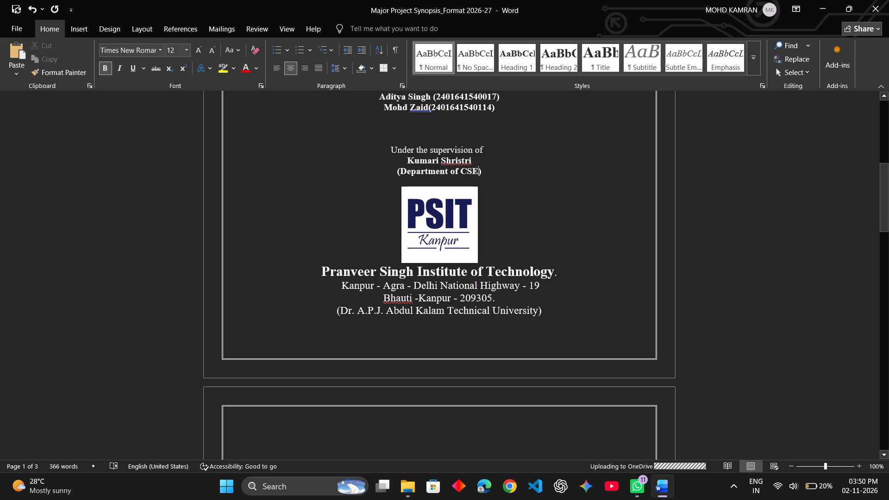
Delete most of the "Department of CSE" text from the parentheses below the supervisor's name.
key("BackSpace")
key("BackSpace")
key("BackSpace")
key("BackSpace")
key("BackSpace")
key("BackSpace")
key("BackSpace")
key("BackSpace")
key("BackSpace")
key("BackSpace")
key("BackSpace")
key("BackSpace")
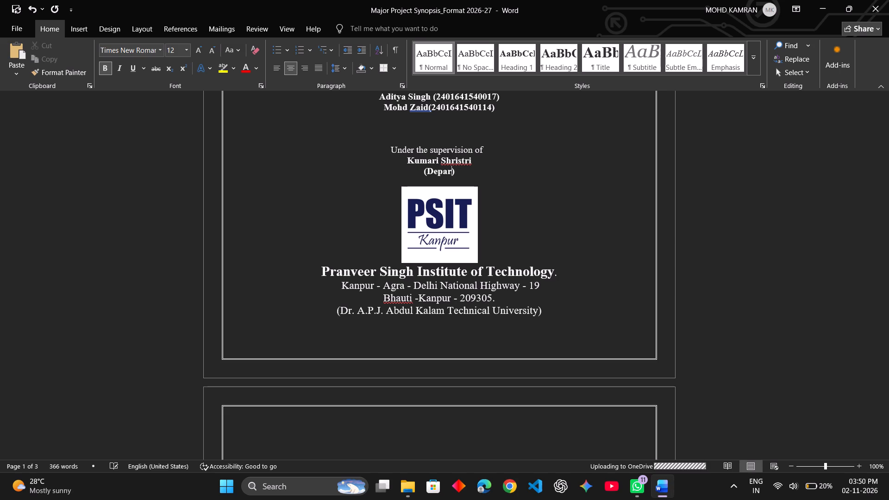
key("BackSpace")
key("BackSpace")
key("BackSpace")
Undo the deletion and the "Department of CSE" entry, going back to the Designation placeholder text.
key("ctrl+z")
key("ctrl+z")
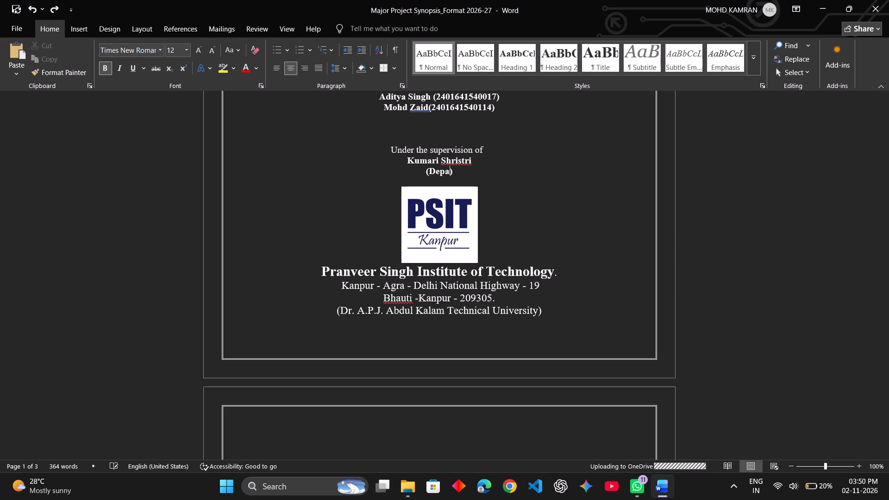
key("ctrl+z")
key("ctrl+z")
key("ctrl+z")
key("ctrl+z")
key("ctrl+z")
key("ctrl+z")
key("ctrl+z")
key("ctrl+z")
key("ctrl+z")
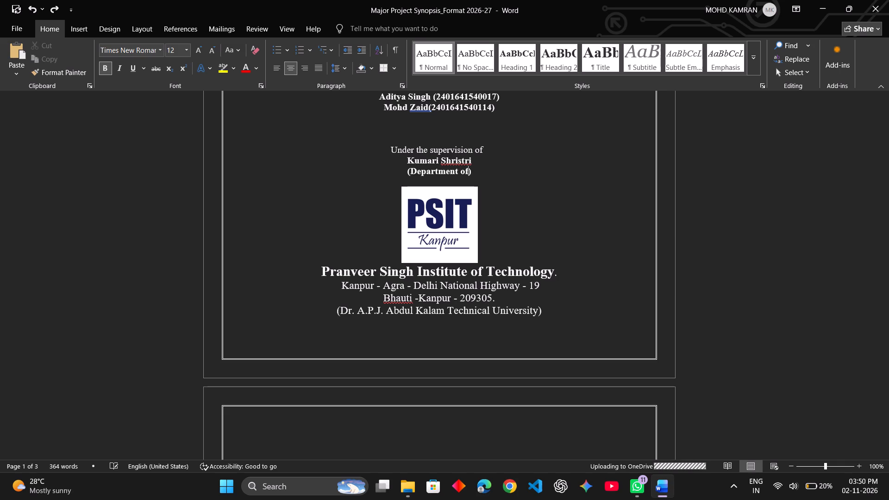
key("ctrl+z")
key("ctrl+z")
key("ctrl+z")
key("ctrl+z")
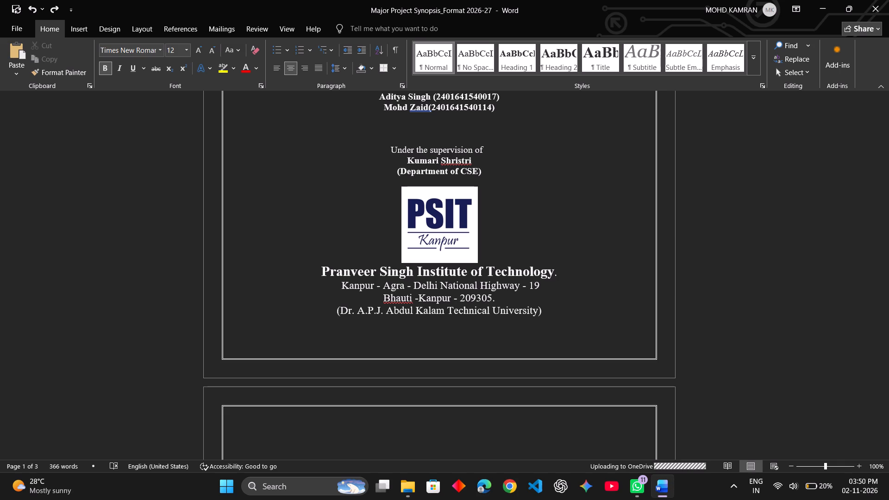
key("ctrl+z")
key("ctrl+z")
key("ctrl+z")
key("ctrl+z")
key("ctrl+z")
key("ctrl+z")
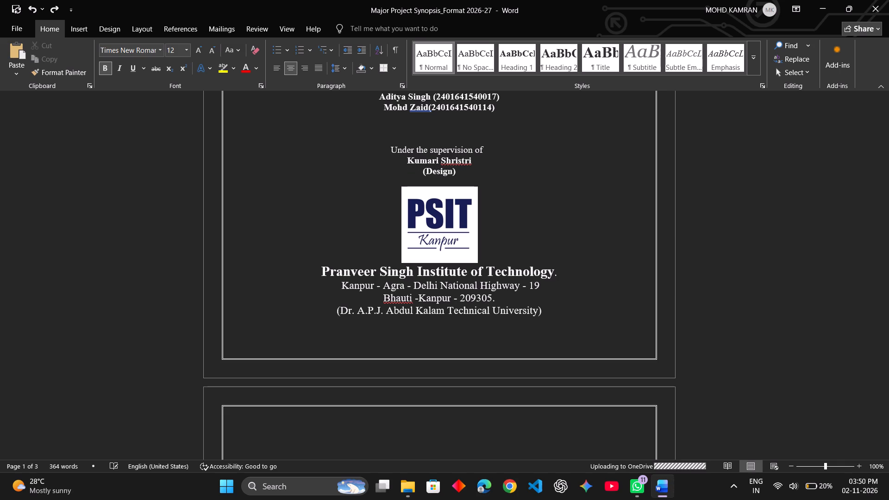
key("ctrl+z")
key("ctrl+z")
Replace the Designation placeholder in the parentheses below the supervisor's name with "Assistant Professor".
key("BackSpace")
key("BackSpace")
key("BackSpace")
key("BackSpace")
key("BackSpace")
key("BackSpace")
key("BackSpace")
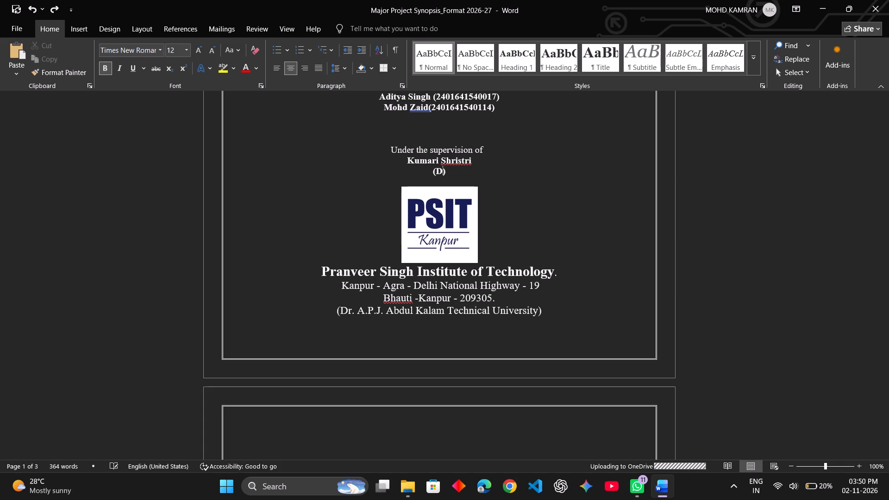
key("BackSpace")
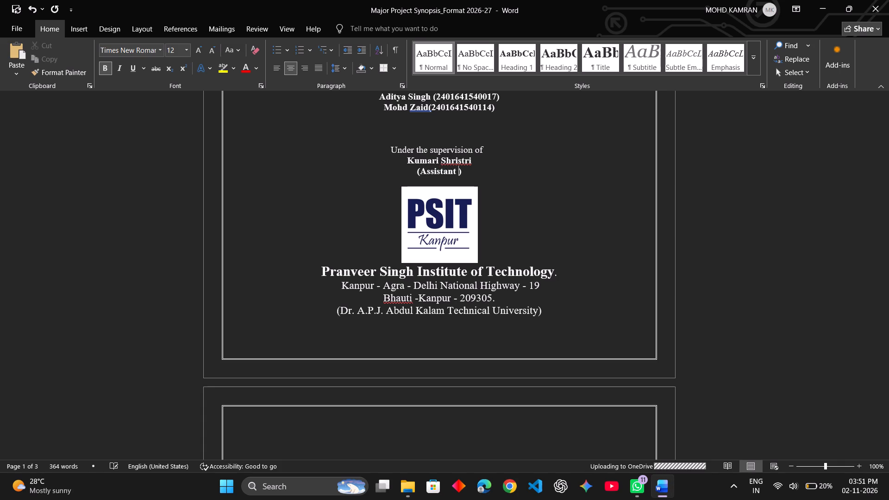
type("rofessor")
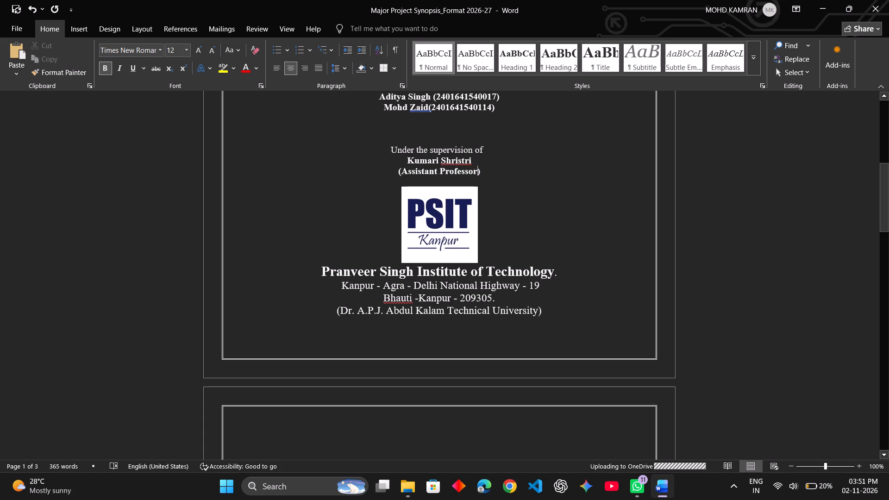
Correct the spelling of the supervisor's name by removing the extra "r" before its final "i".
left_click(467, 163)
key("BackSpace")
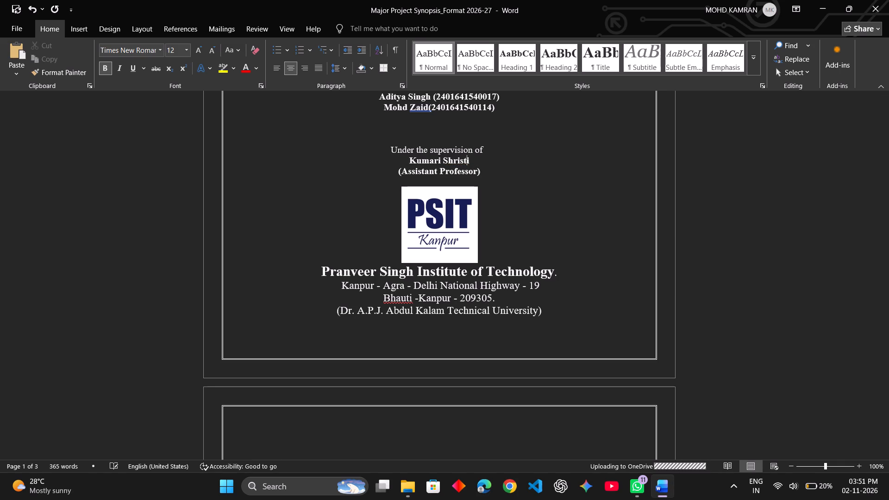
left_click(500, 175)
Save the synopsis document with the updated supervisor details.
scroll(500, 175, "up", 3)
scroll(500, 175, "down", 2)
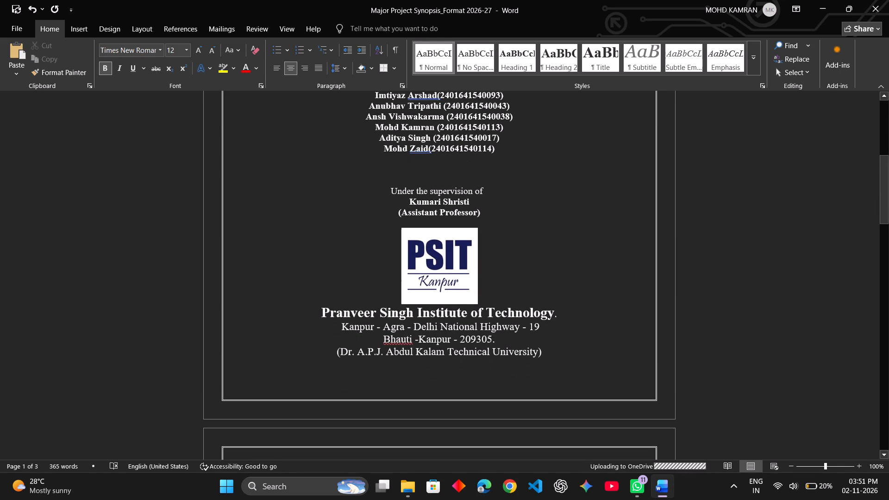
key("ctrl+s")
key("ctrl+s")
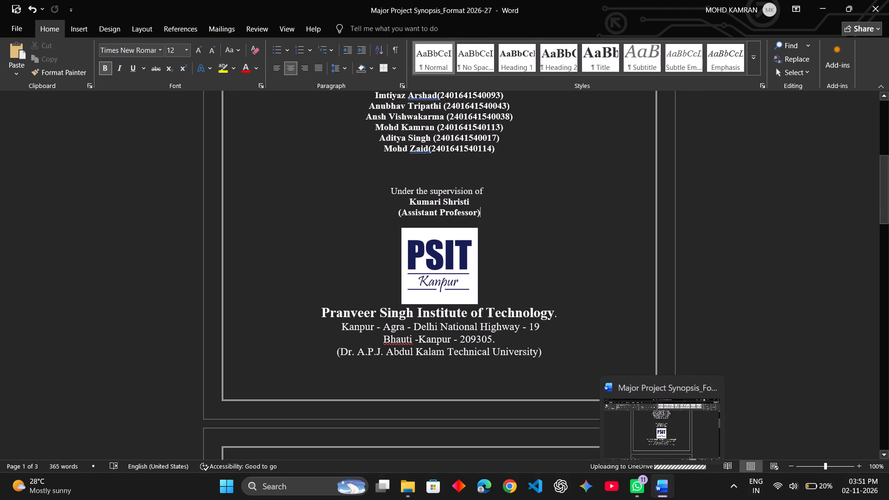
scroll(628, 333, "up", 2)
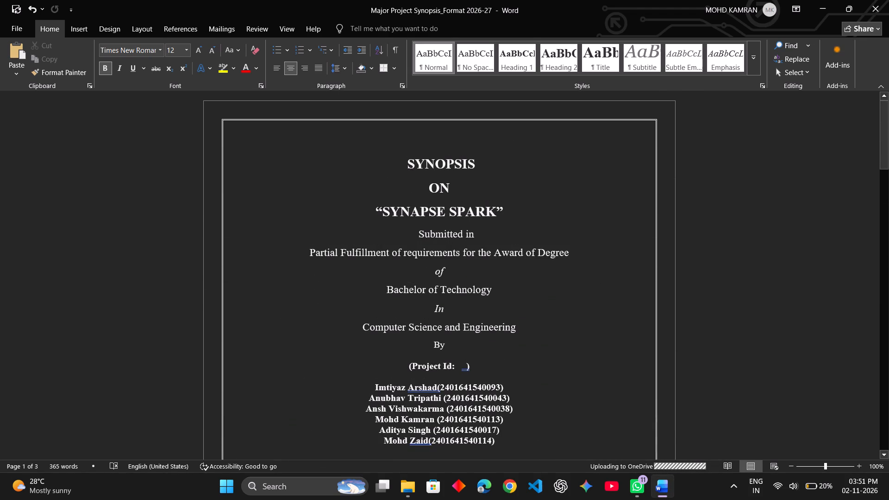
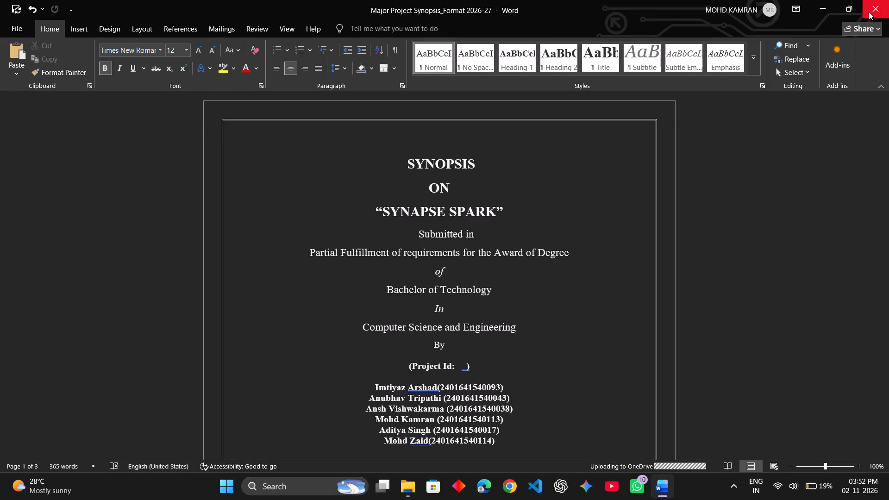
Minimize the synopsis document window to show the desktop while it uploads to OneDrive.
left_click(818, 6)
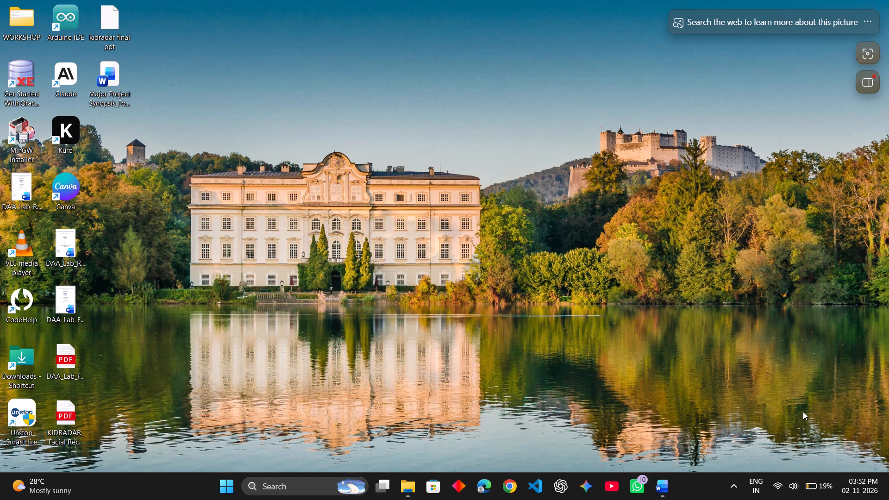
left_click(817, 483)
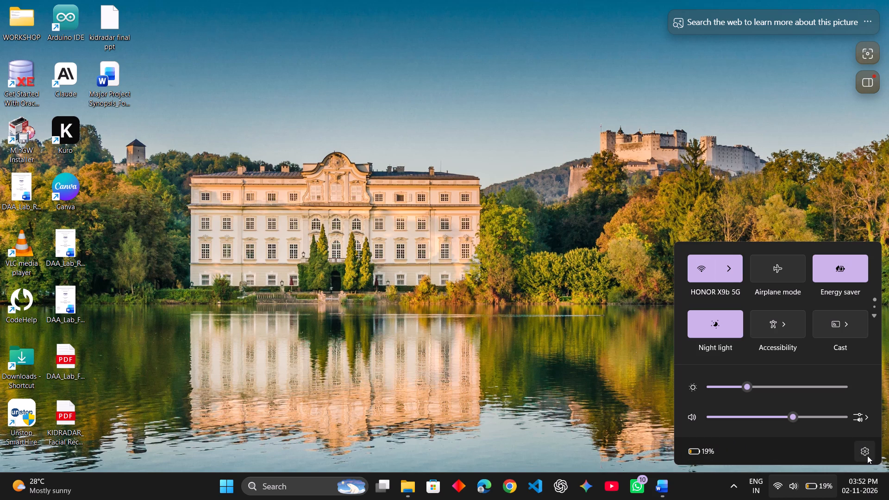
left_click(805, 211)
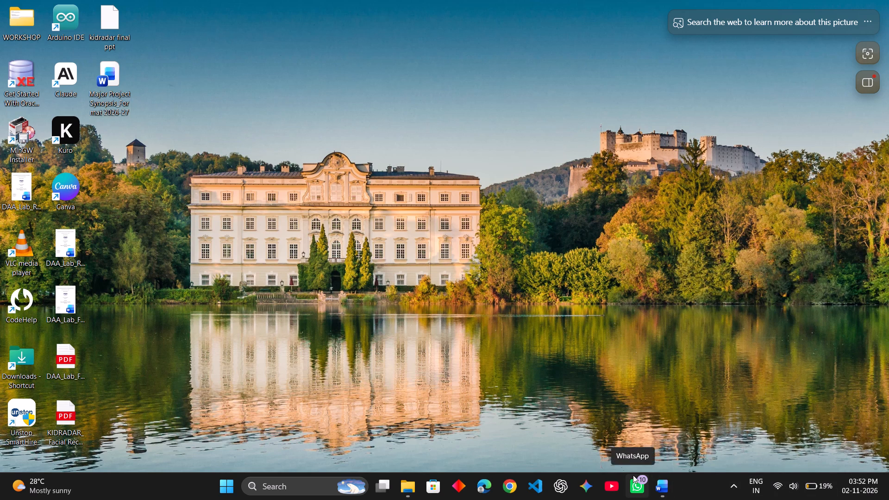
Switch to the OMEN Gaming Hub app by launching it.
double_click(461, 483)
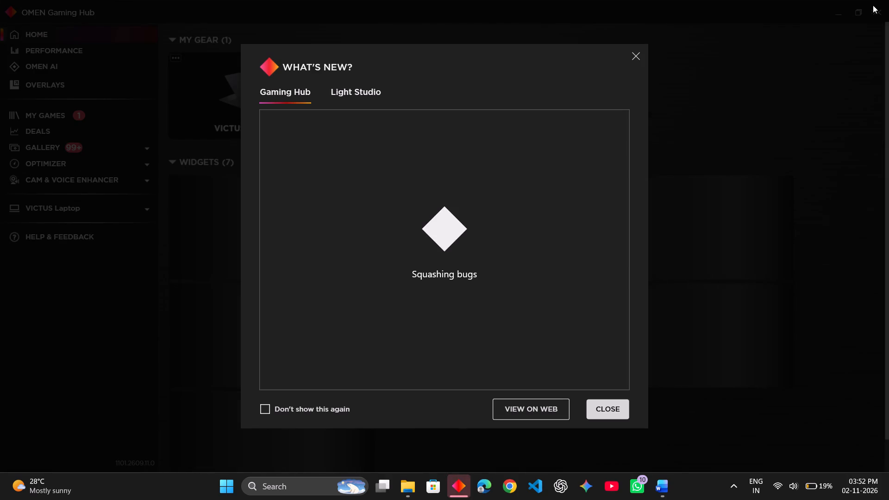
Dismiss the What's New notice and close OMEN Gaming Hub.
left_click(635, 53)
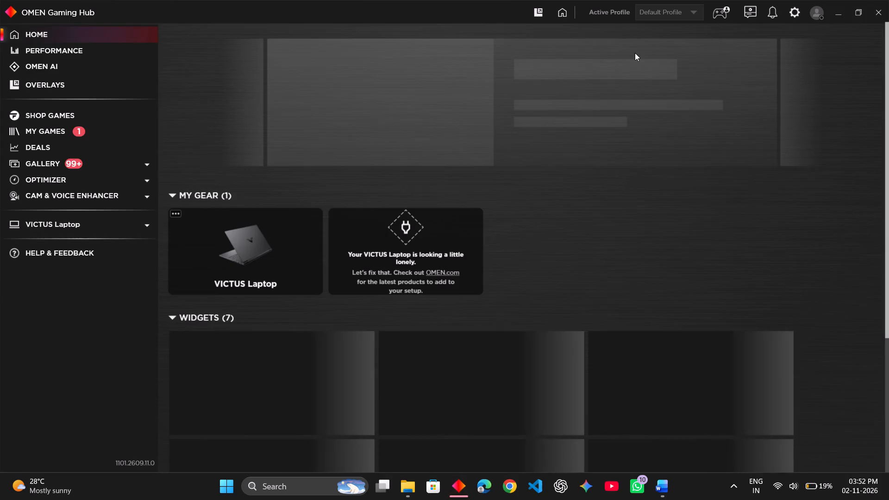
left_click(879, 10)
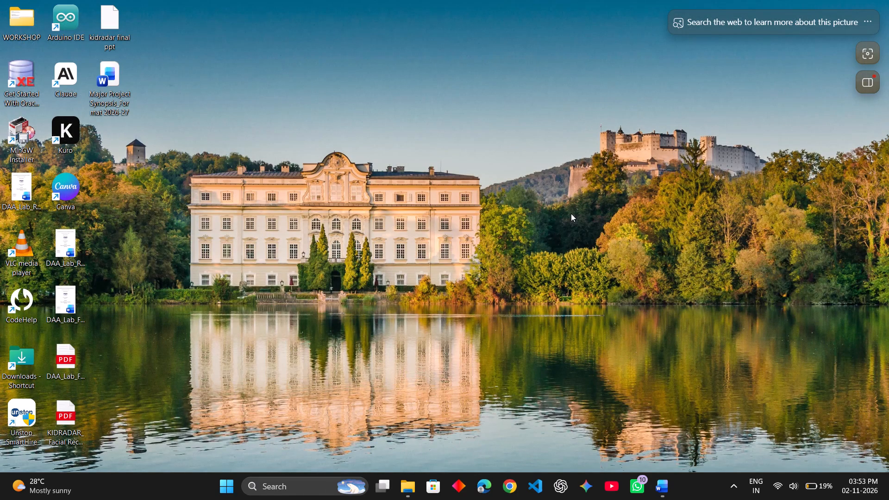
Switch back to Word, check the synopsis title page, save the document again and close it.
left_click(658, 493)
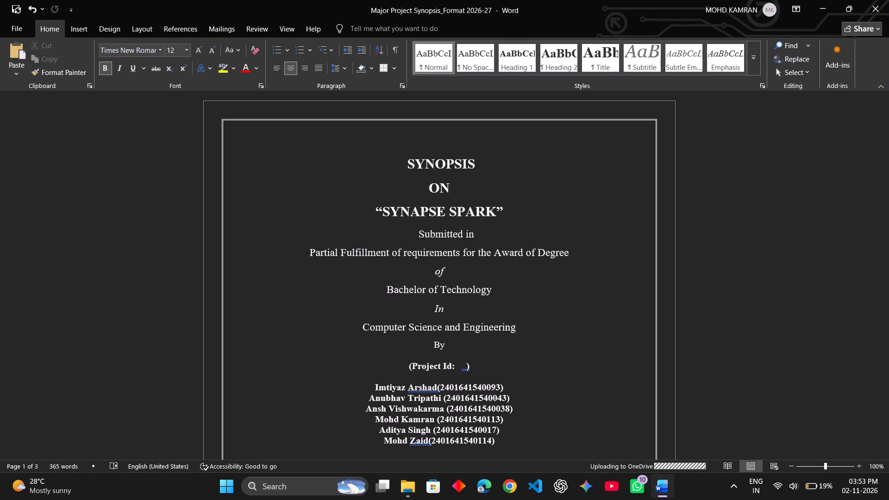
scroll(671, 259, "down", 3)
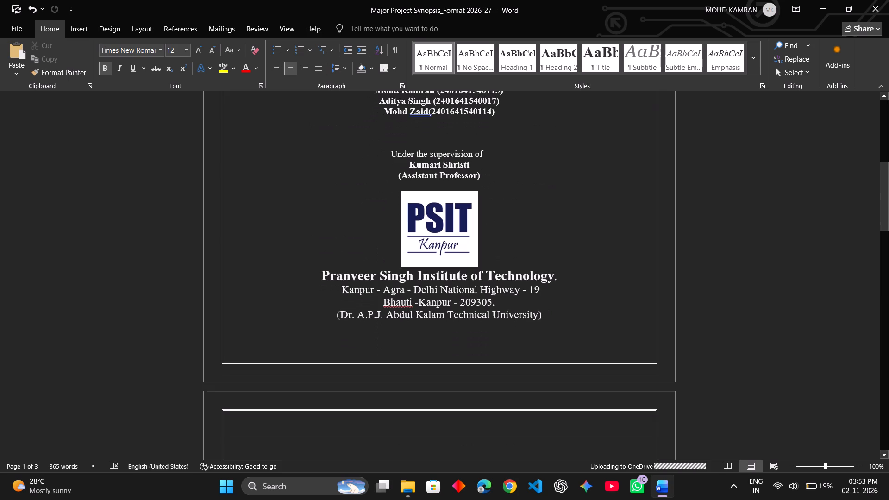
scroll(671, 259, "up", 5)
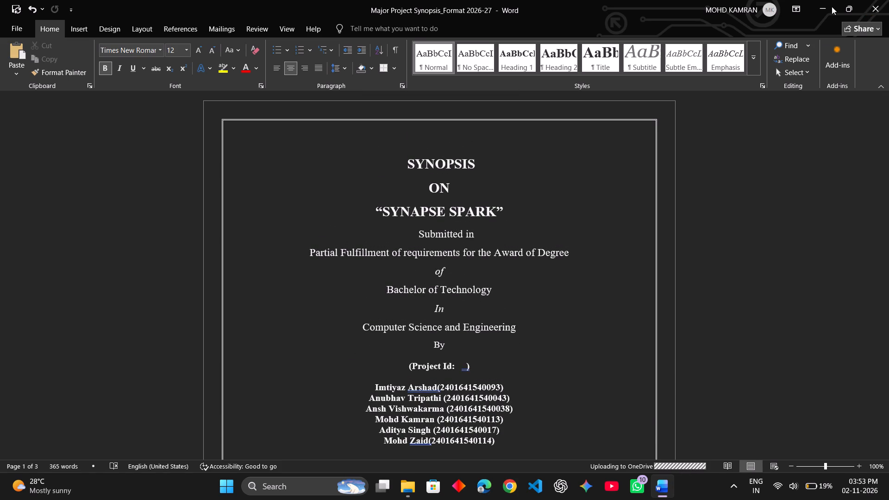
key("ctrl+s")
key("ctrl+s")
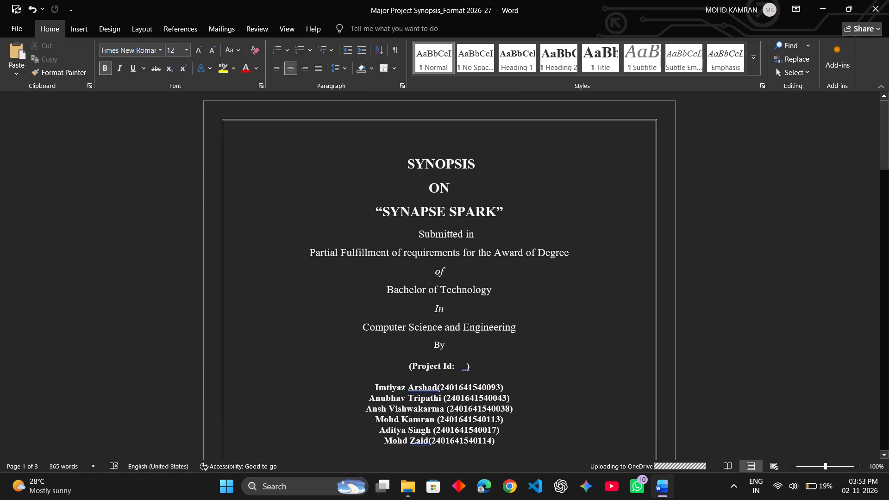
left_click(876, 4)
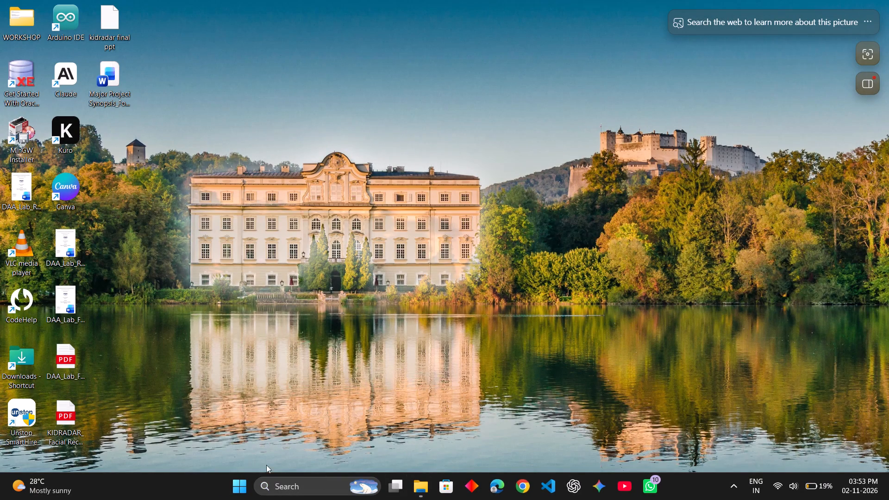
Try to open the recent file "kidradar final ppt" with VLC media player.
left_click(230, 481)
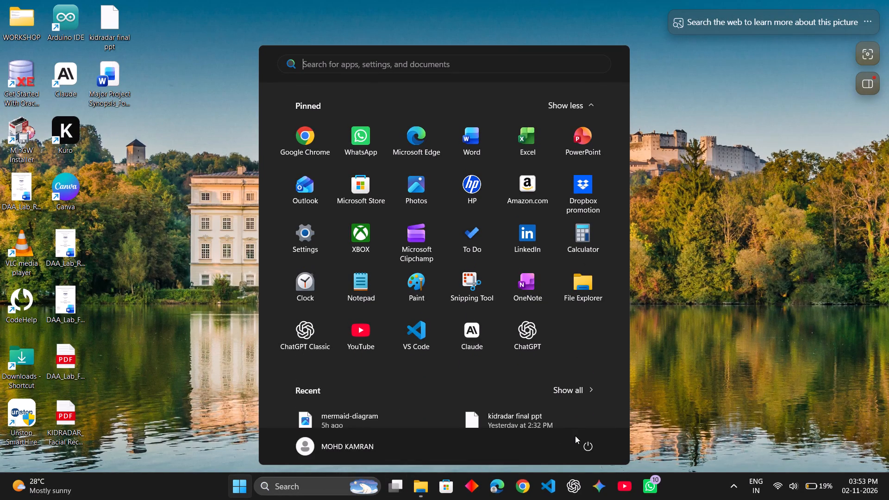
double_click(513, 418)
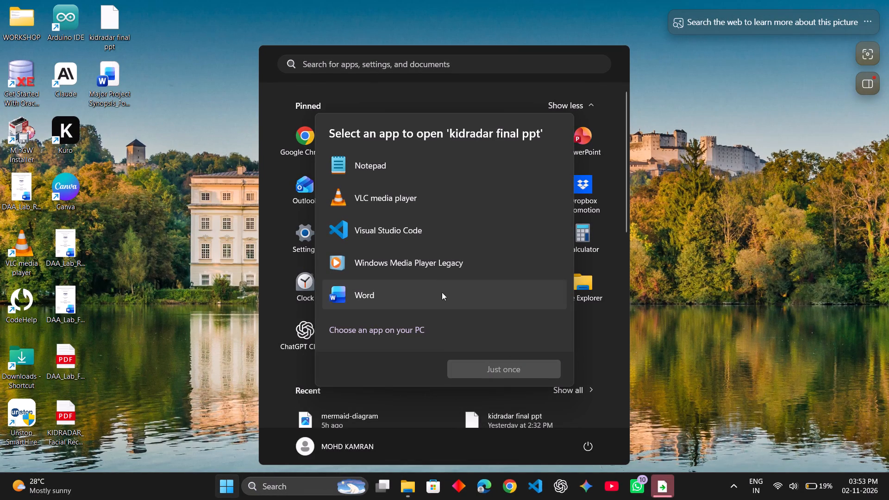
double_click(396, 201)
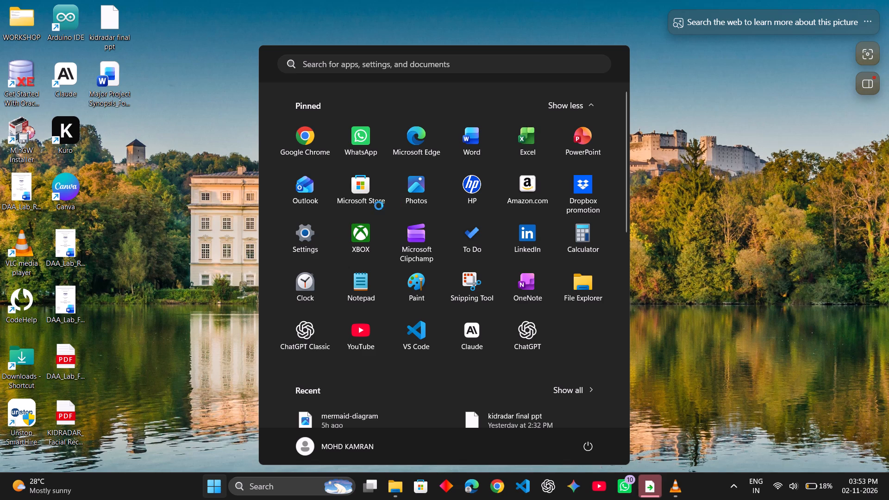
Shut down the PC.
left_click(582, 452)
left_click(573, 404)
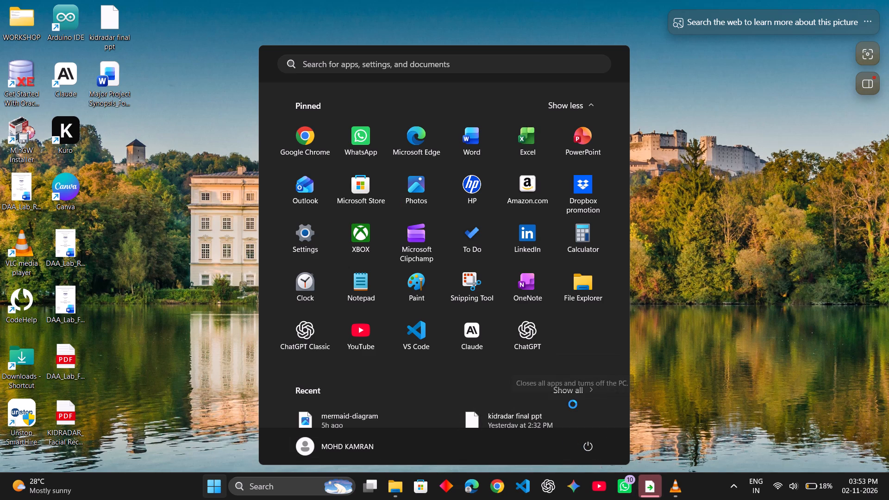